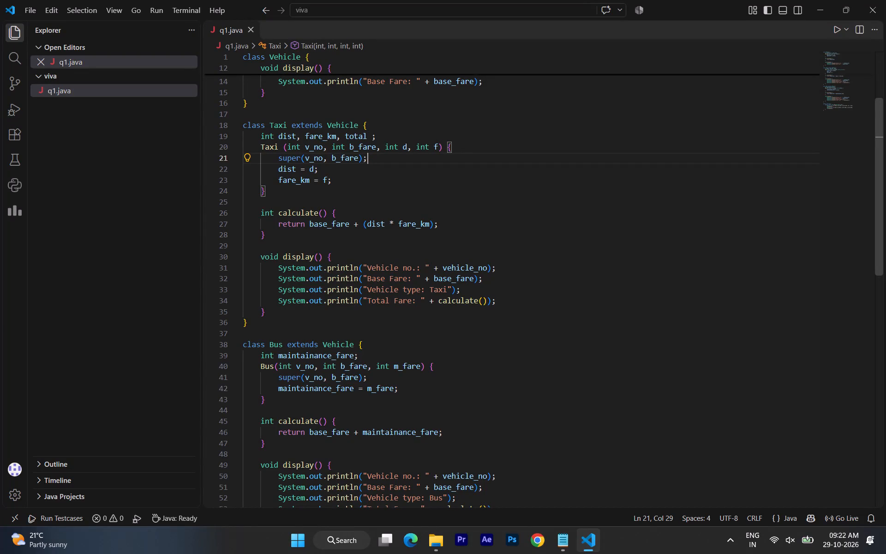
Review the Vehicle, Taxi, Bus and main class code in q1.java.
scroll(588, 285, up, 5)
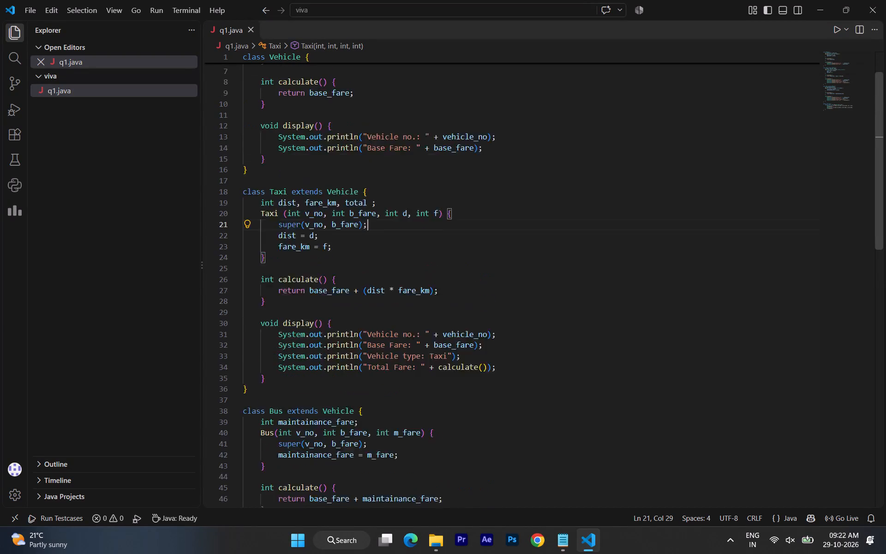
scroll(588, 285, up, 2)
scroll(588, 285, down, 9)
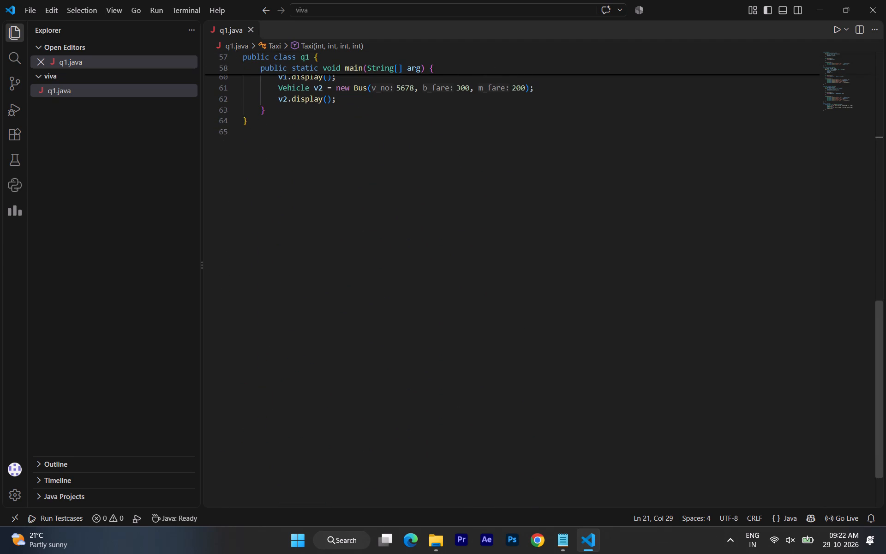
click(567, 132)
scroll(567, 132, up, 10)
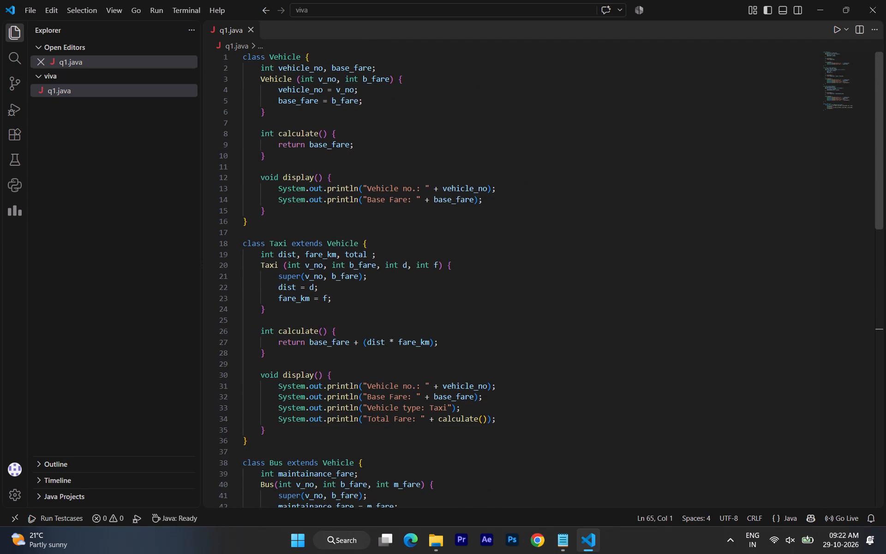
scroll(567, 132, down, 17)
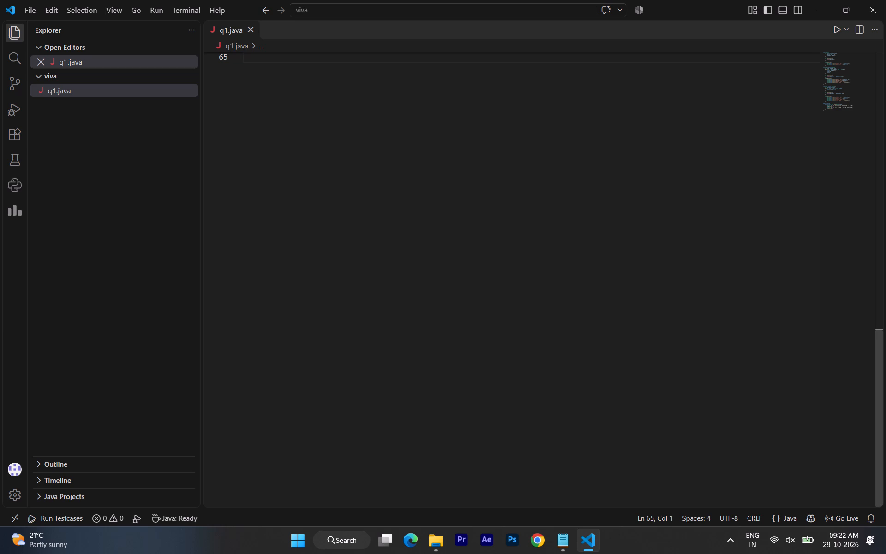
scroll(567, 132, up, 12)
scroll(567, 132, up, 10)
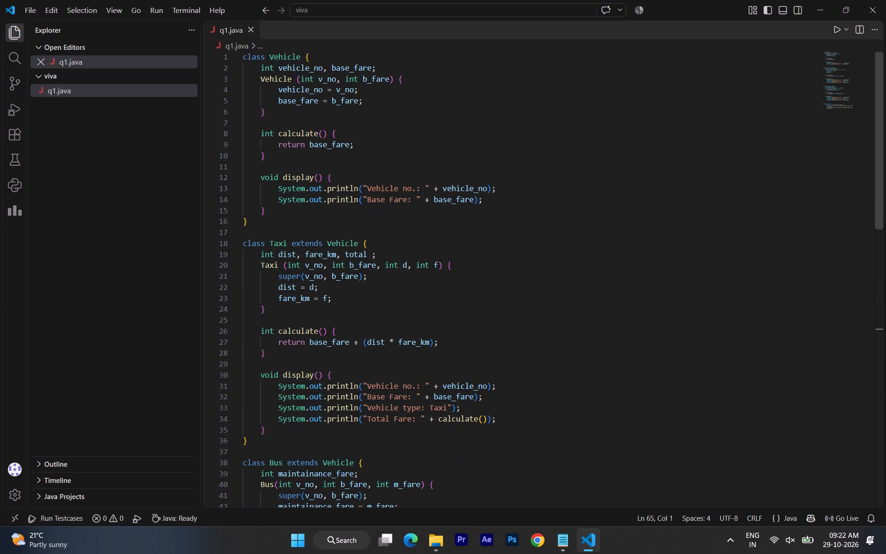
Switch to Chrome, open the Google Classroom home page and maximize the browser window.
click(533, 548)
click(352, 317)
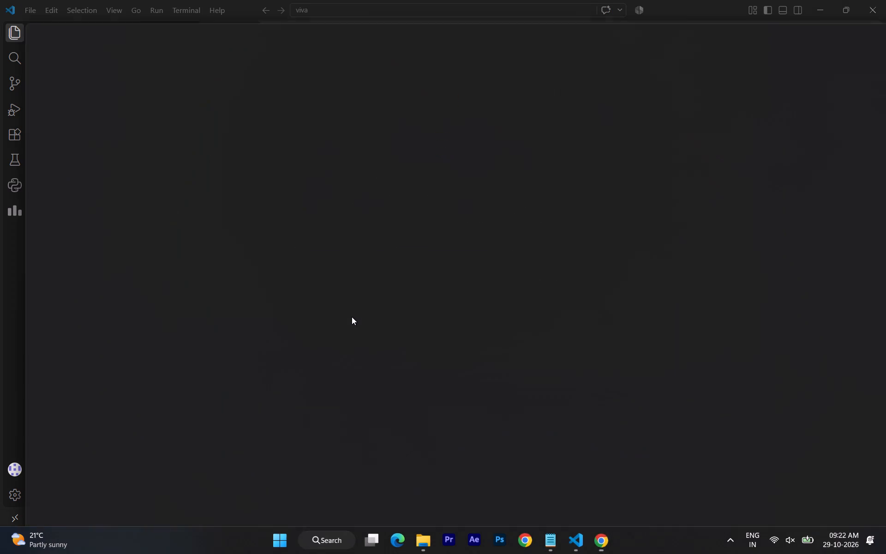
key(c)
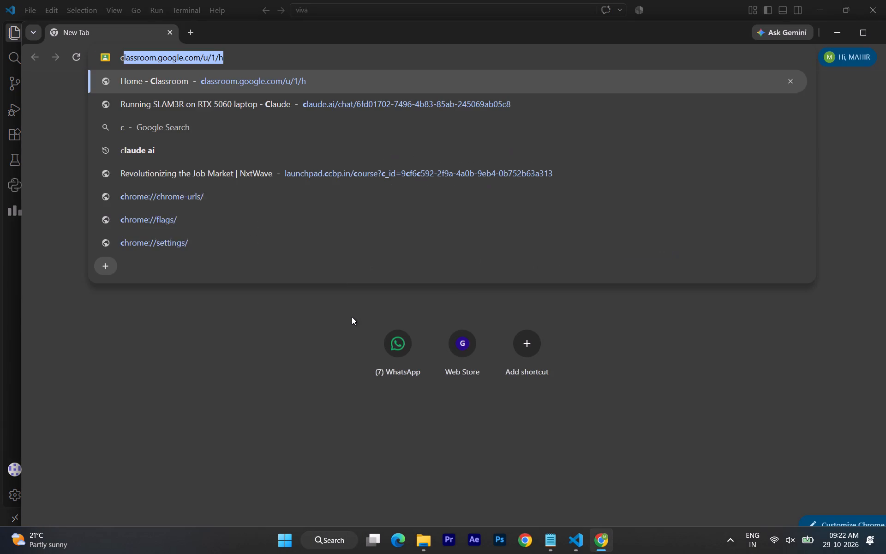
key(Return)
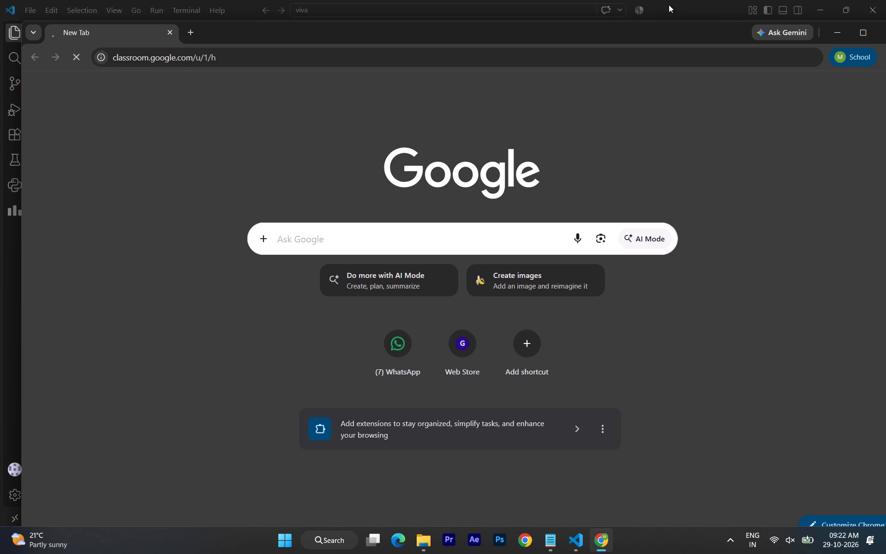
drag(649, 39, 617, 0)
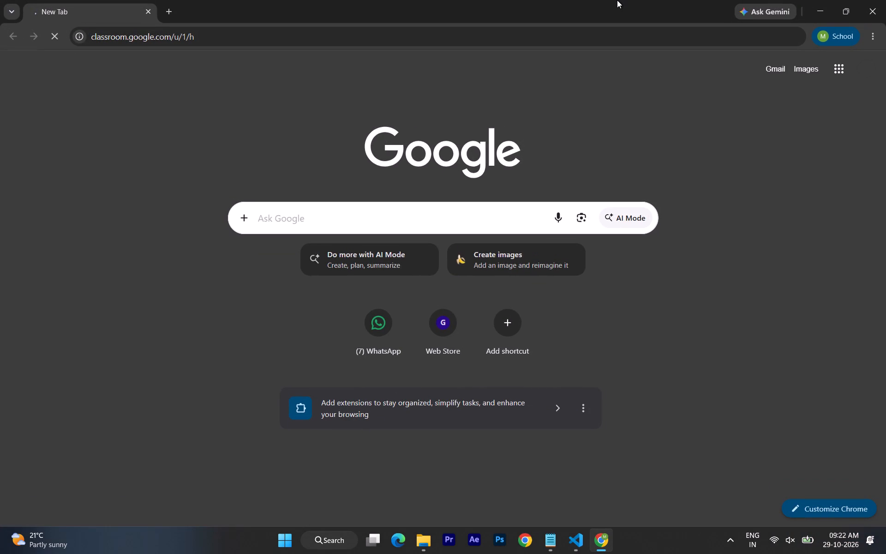
Open the 2. SRS_Template PDF from the Downloads folder in Chrome and close the Classroom page.
click(329, 547)
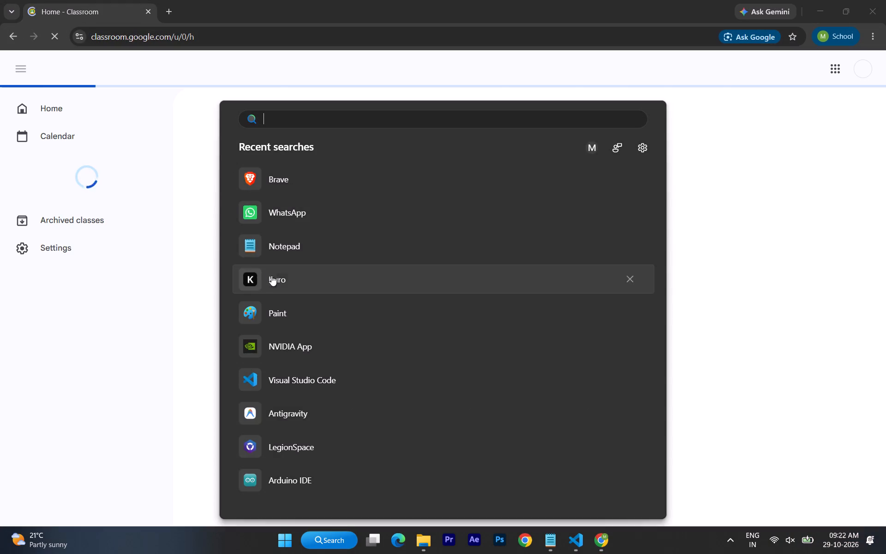
click(421, 538)
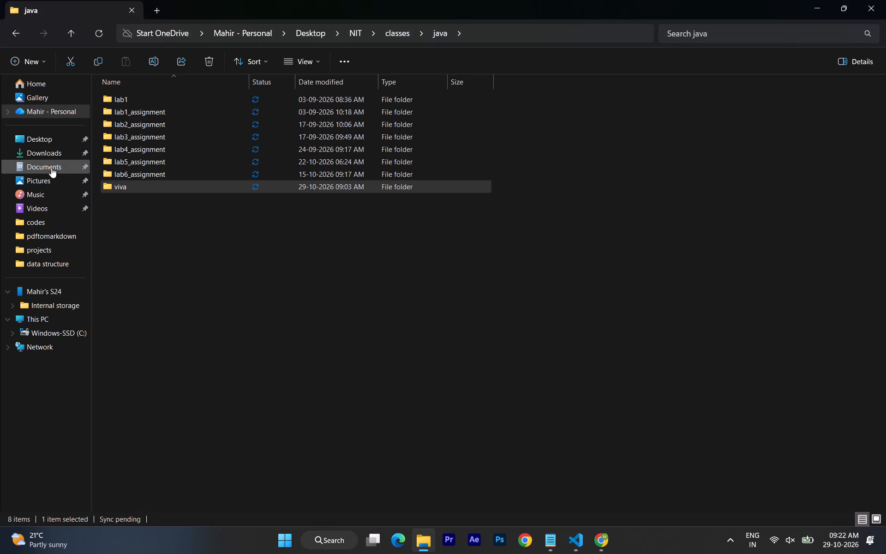
click(54, 152)
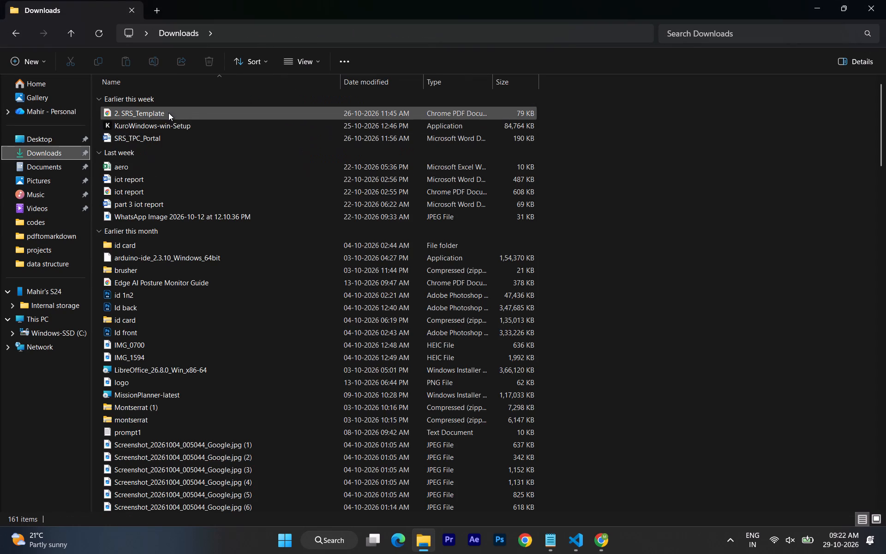
double_click(168, 113)
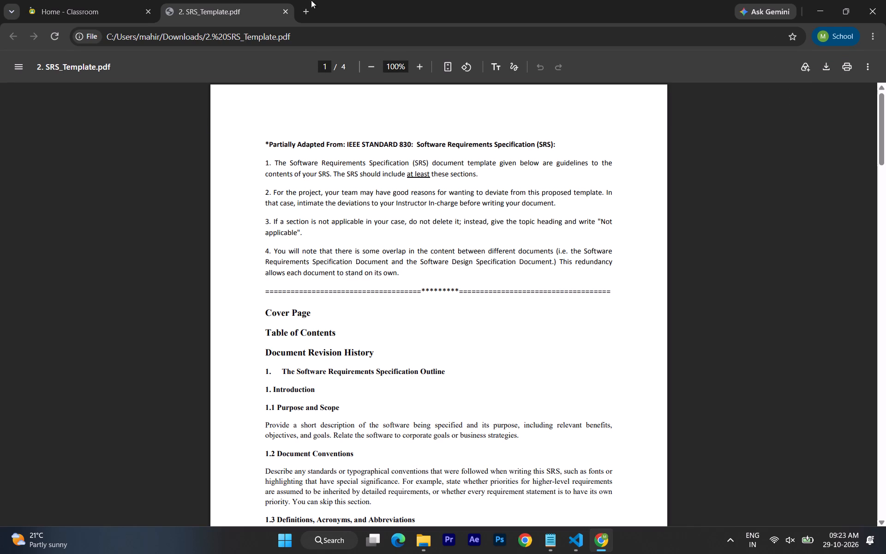
click(146, 12)
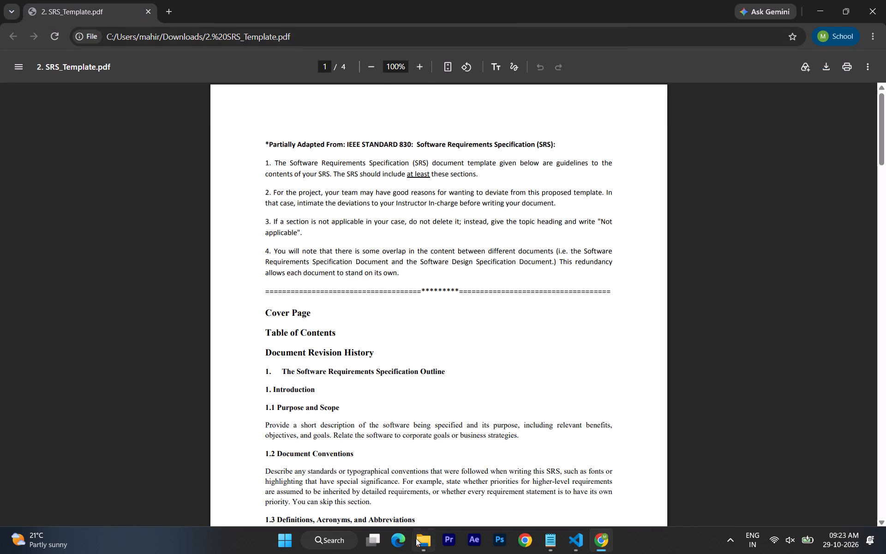
Open the SRS_TPC_Portal document from the Downloads folder in Word, updating its fields, and maximize the window.
click(419, 546)
double_click(142, 139)
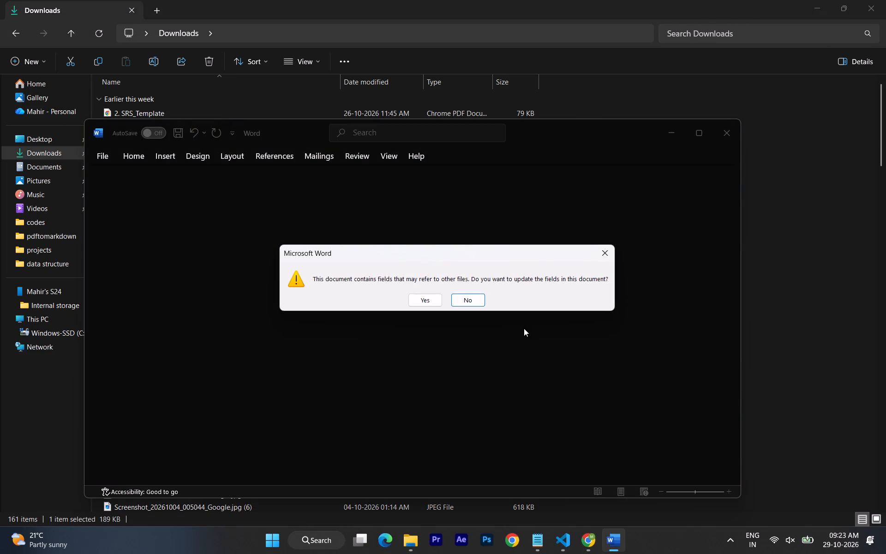
click(432, 300)
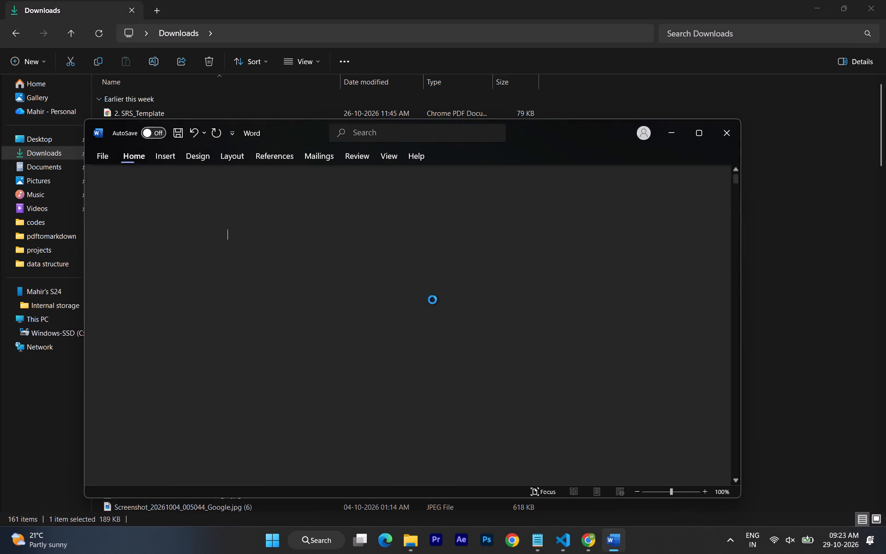
click(695, 129)
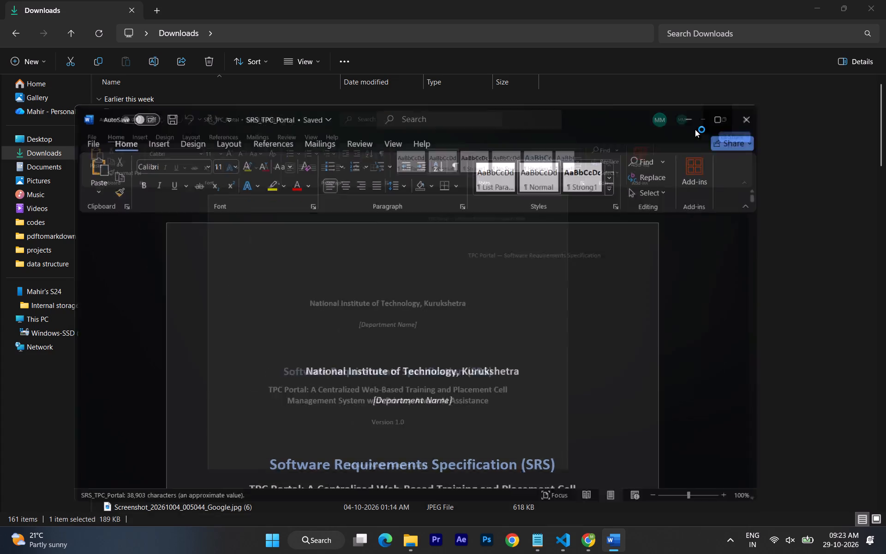
Arrange the SRS_TPC_Portal document, at its Introduction, side by side with the SRS_Template PDF in equal halves.
scroll(639, 299, down, 5)
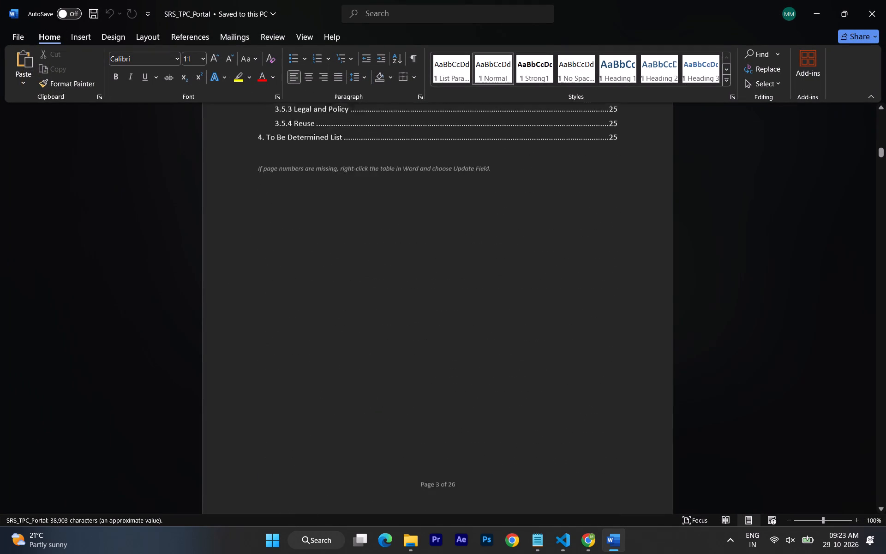
scroll(639, 299, down, 6)
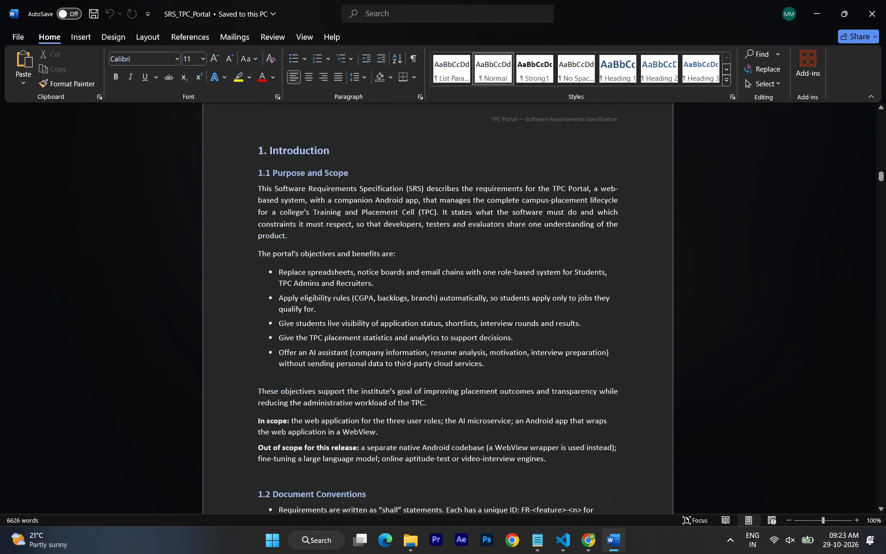
scroll(639, 299, down, 3)
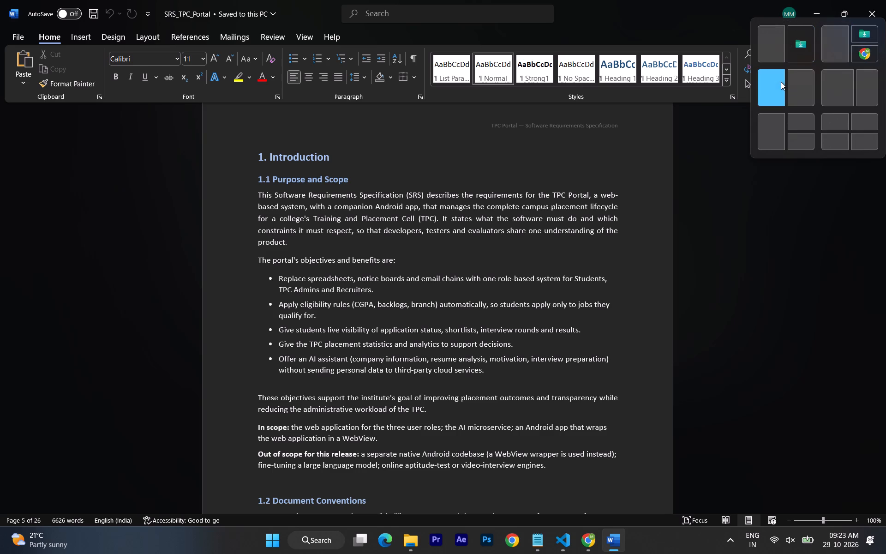
click(781, 82)
click(771, 193)
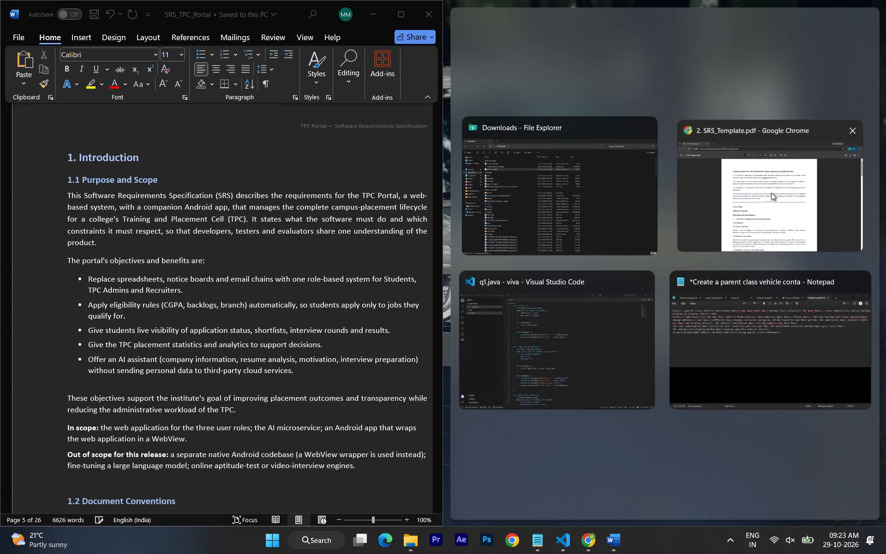
Compare sections 1.1 to 1.5 of the SRS_TPC_Portal document with the Introduction requirements in the SRS template.
scroll(673, 212, left, 1)
scroll(673, 212, down, 3)
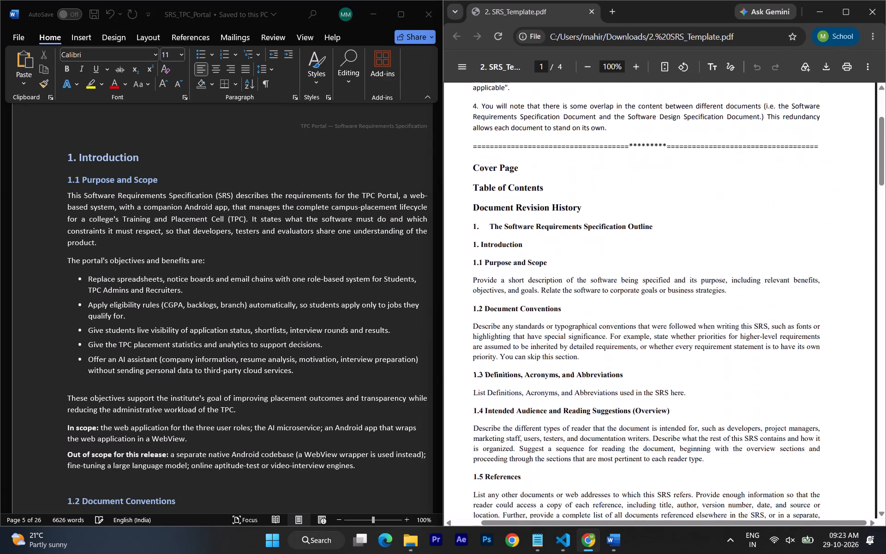
scroll(673, 212, down, 3)
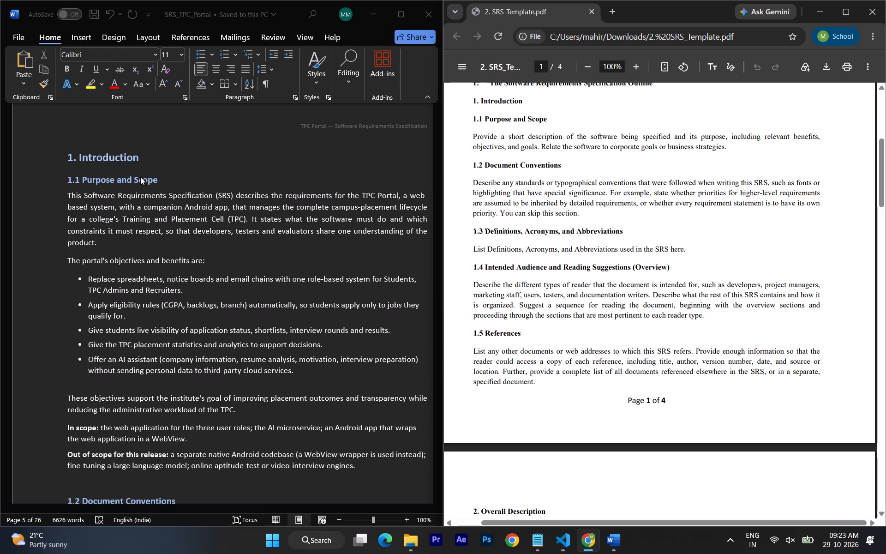
scroll(140, 177, down, 1)
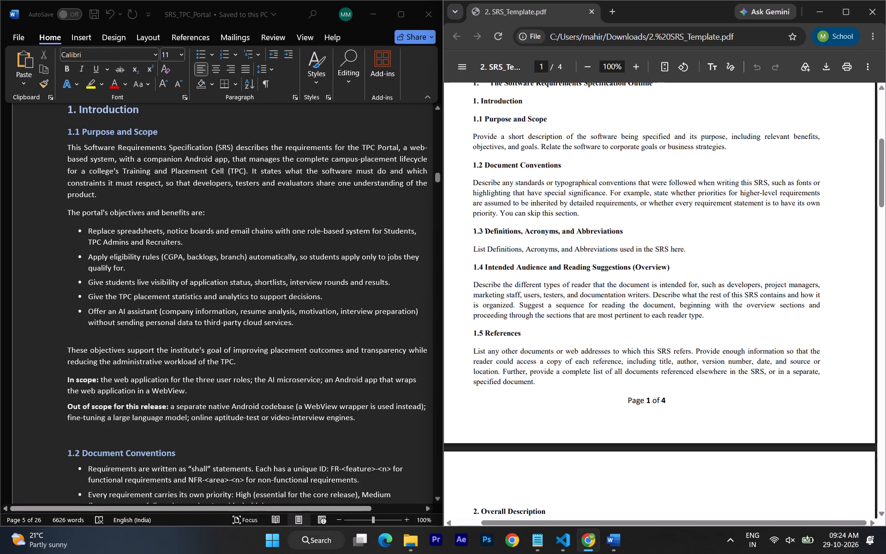
scroll(347, 342, down, 1)
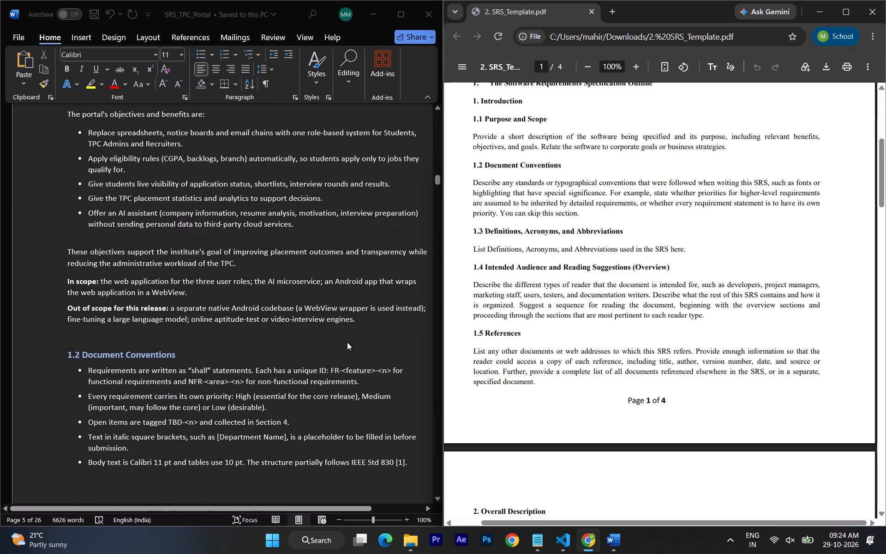
scroll(347, 342, down, 4)
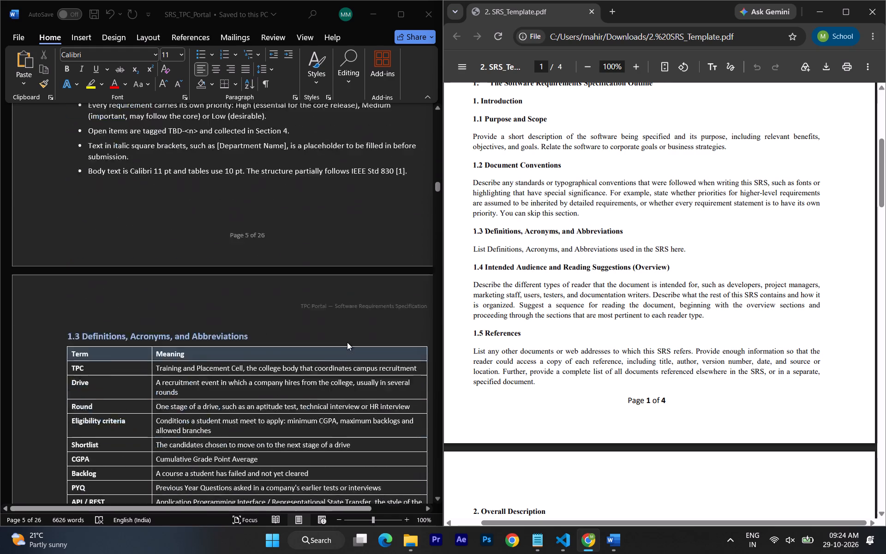
scroll(347, 342, down, 2)
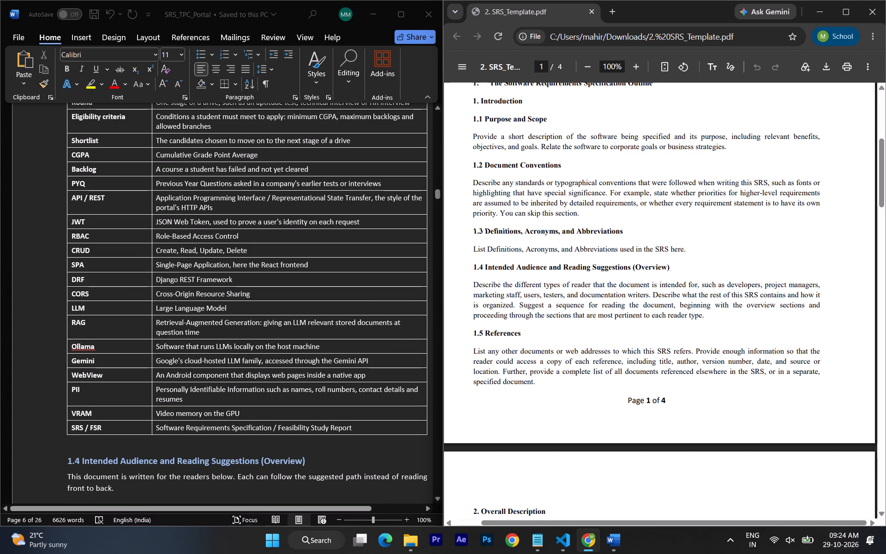
scroll(290, 241, up, 1)
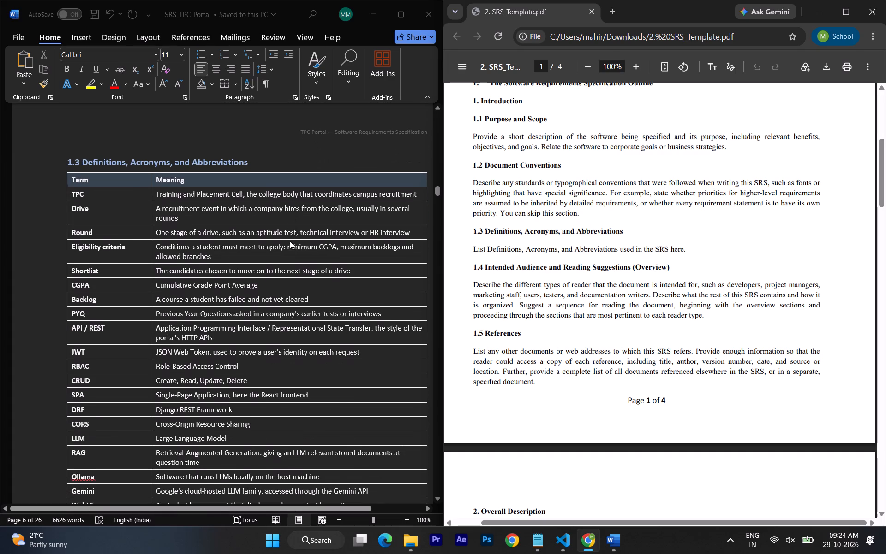
scroll(290, 241, up, 1)
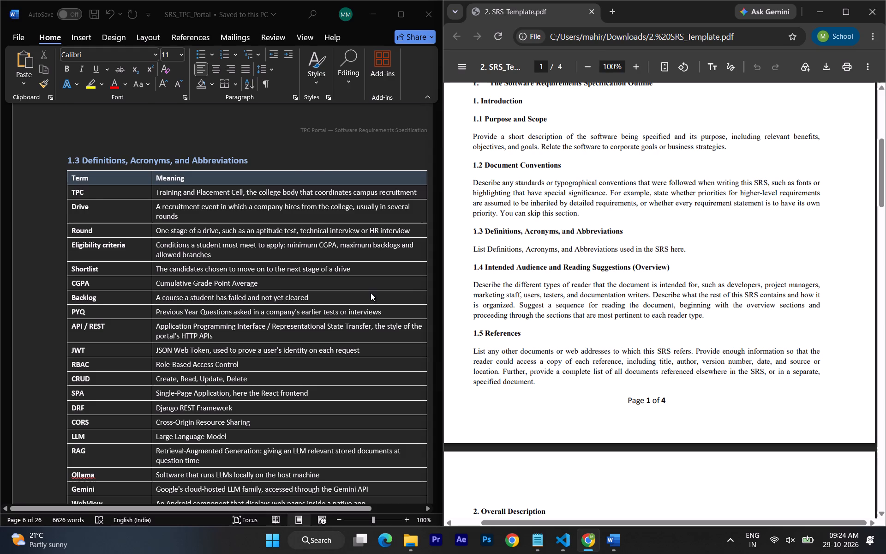
scroll(371, 293, down, 5)
scroll(586, 335, down, 1)
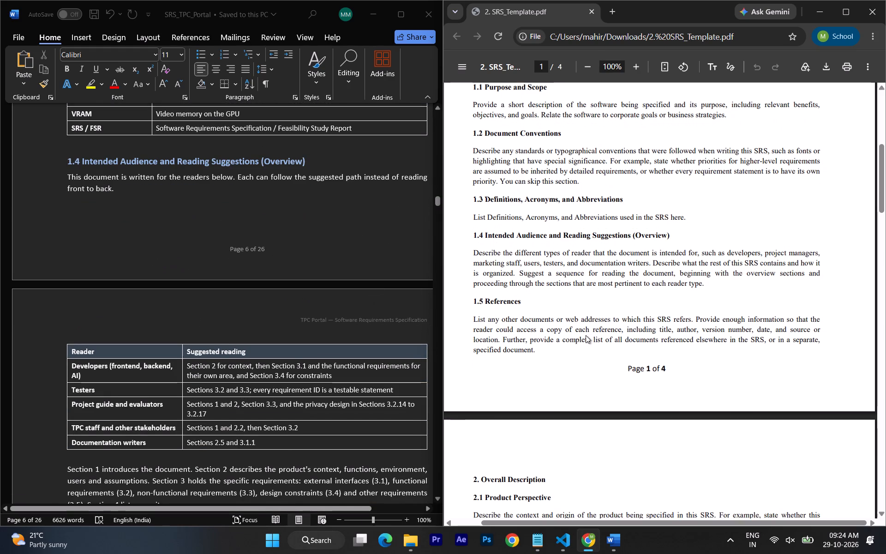
scroll(586, 335, down, 1)
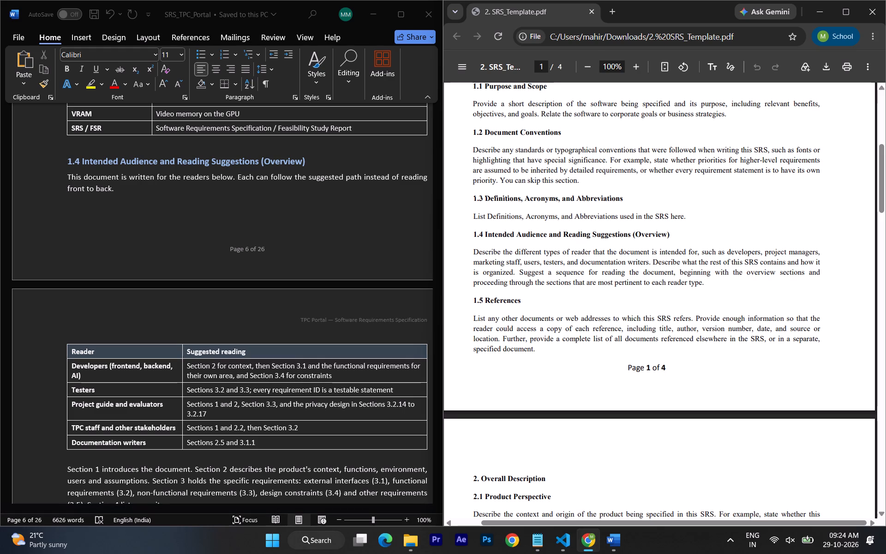
scroll(303, 223, down, 3)
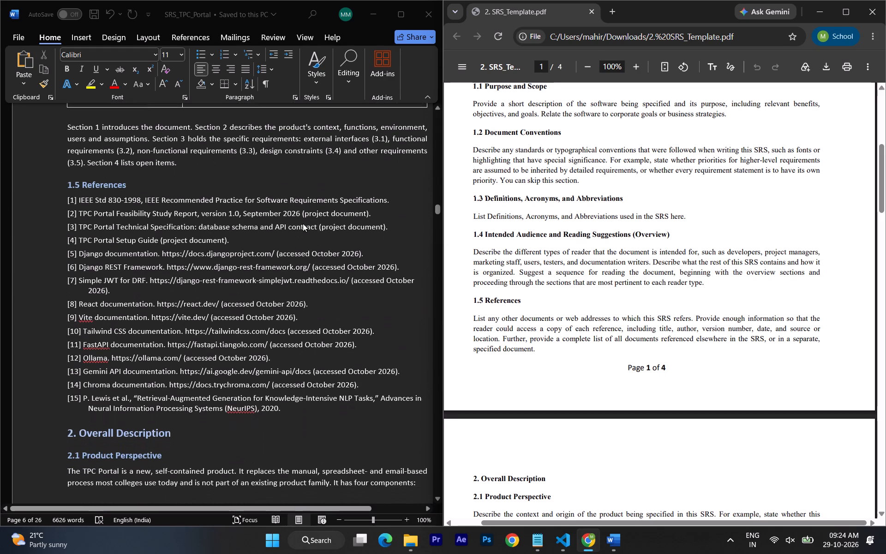
Compare sections 2.1 Product Perspective, with its architecture figure, and 2.2 Product Functions of the SRS_TPC_Portal document with the template's requirements.
scroll(303, 223, down, 3)
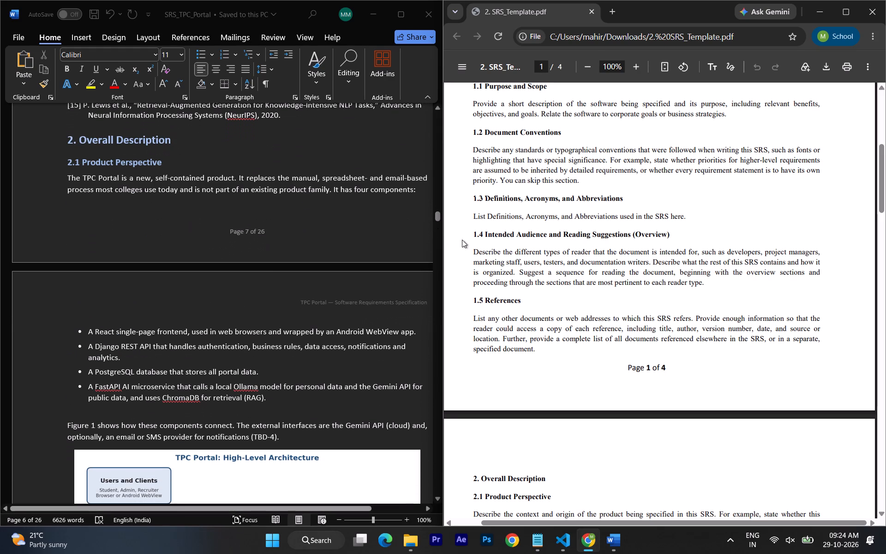
scroll(521, 323, down, 6)
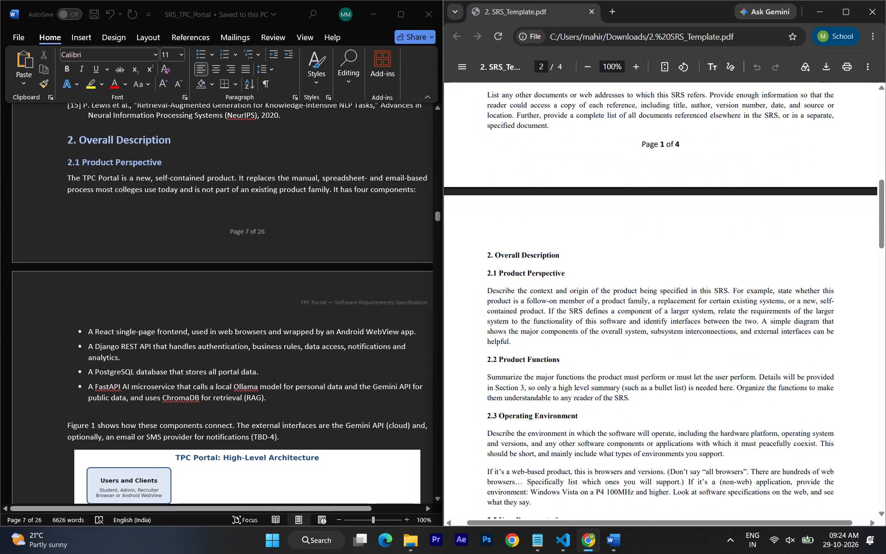
scroll(175, 180, down, 1)
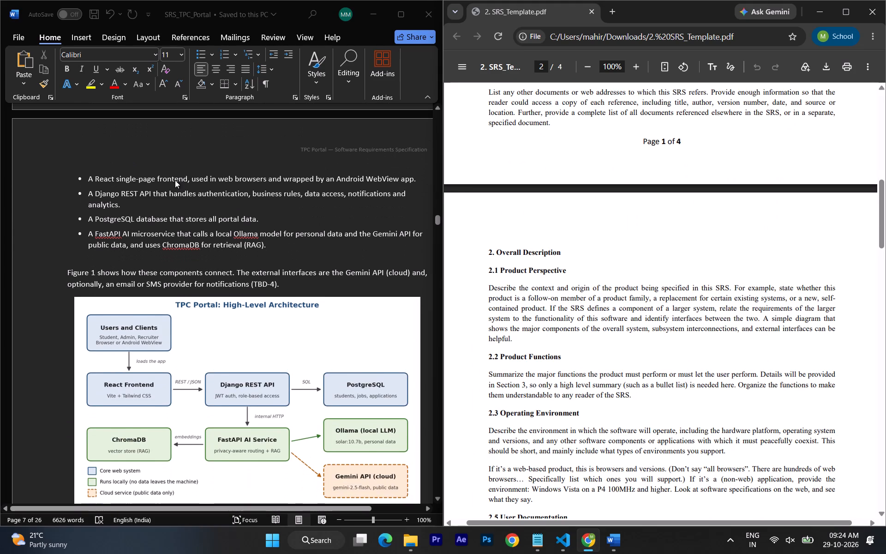
scroll(175, 180, down, 1)
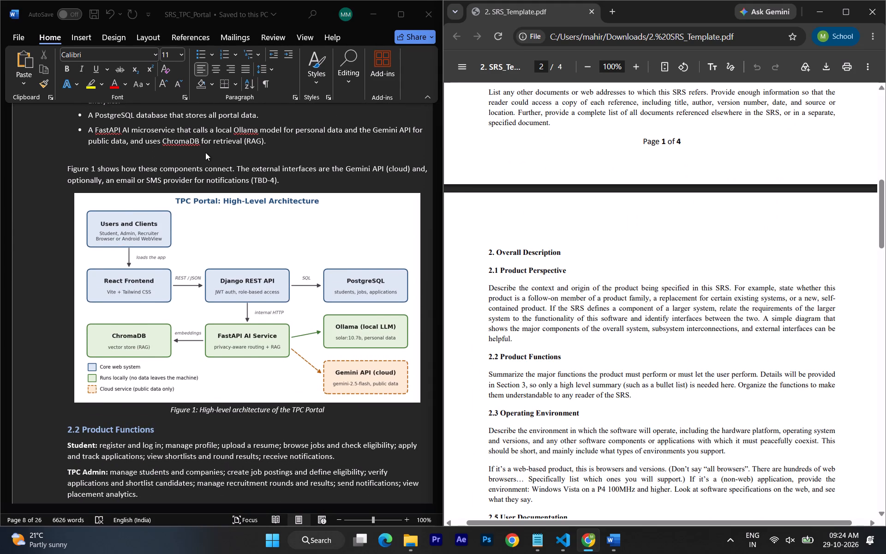
scroll(491, 313, down, 5)
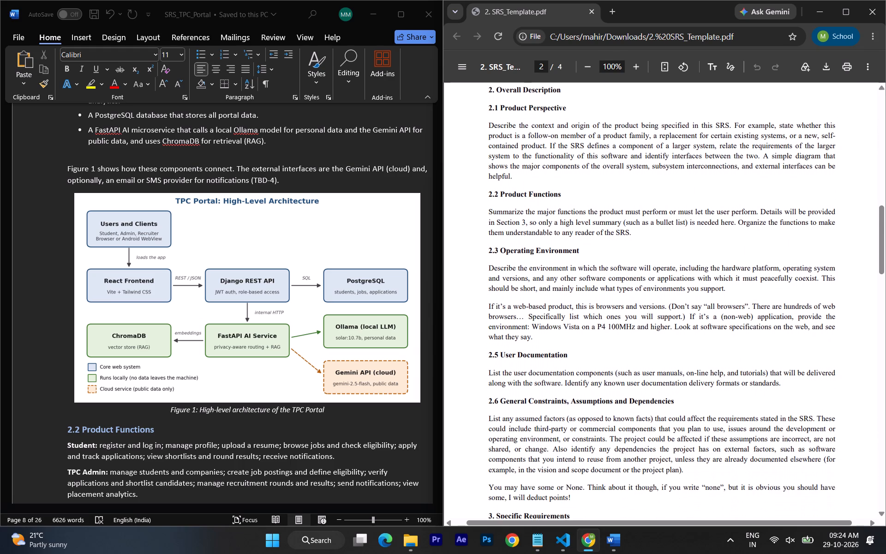
Compare sections 2.3 Operating Environment, 2.4 User Classes and Characteristics and 2.5 User Documentation of the document with the template.
scroll(491, 313, down, 1)
scroll(338, 343, down, 5)
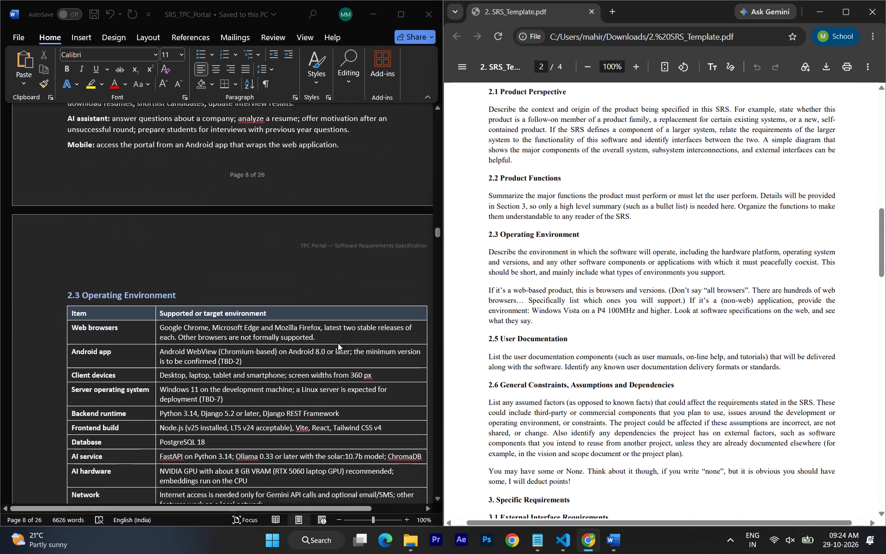
scroll(338, 343, down, 1)
scroll(617, 389, down, 3)
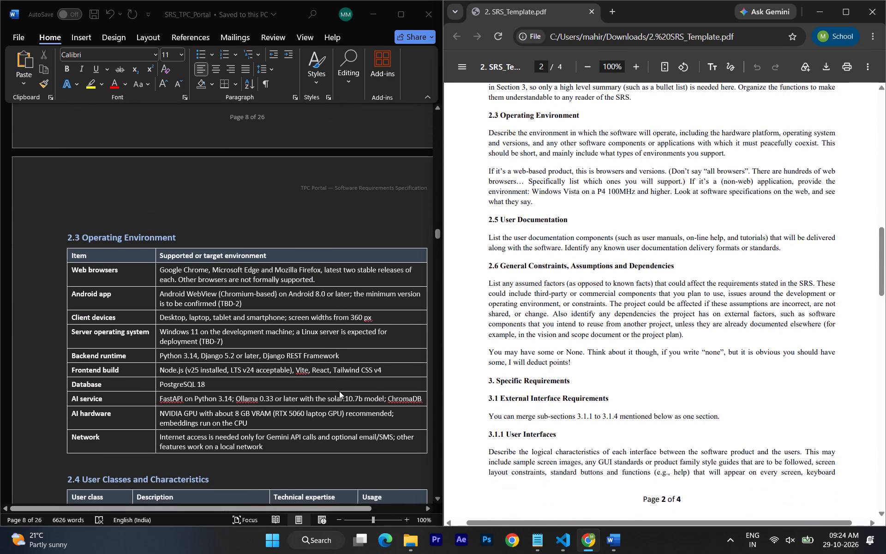
scroll(339, 391, down, 1)
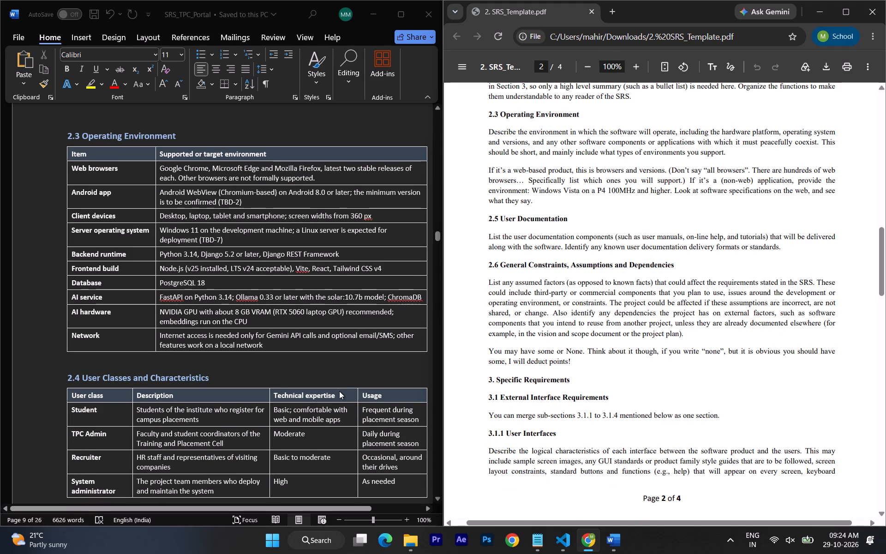
scroll(339, 391, down, 1)
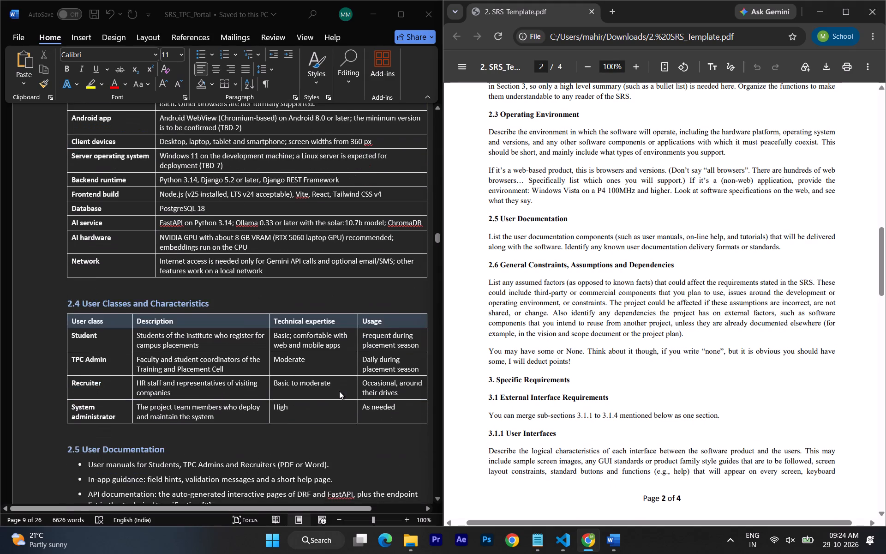
scroll(339, 391, down, 2)
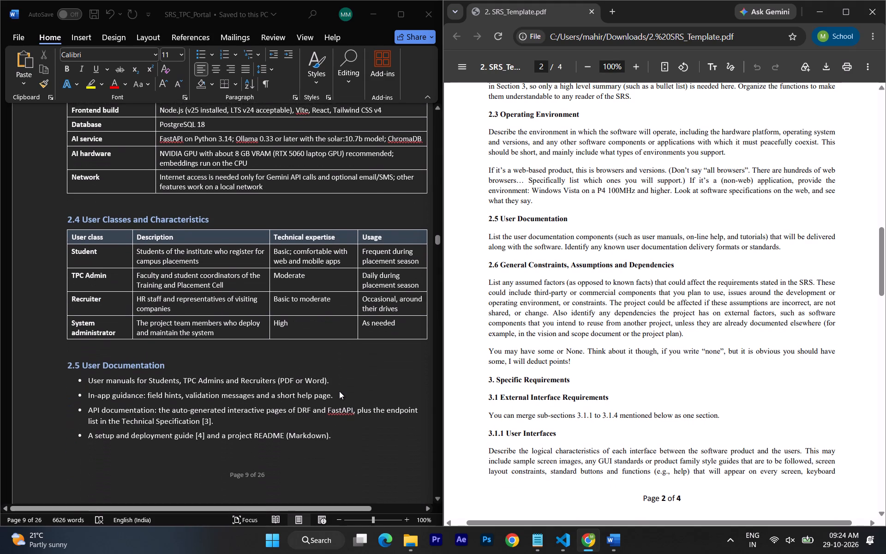
scroll(339, 391, down, 2)
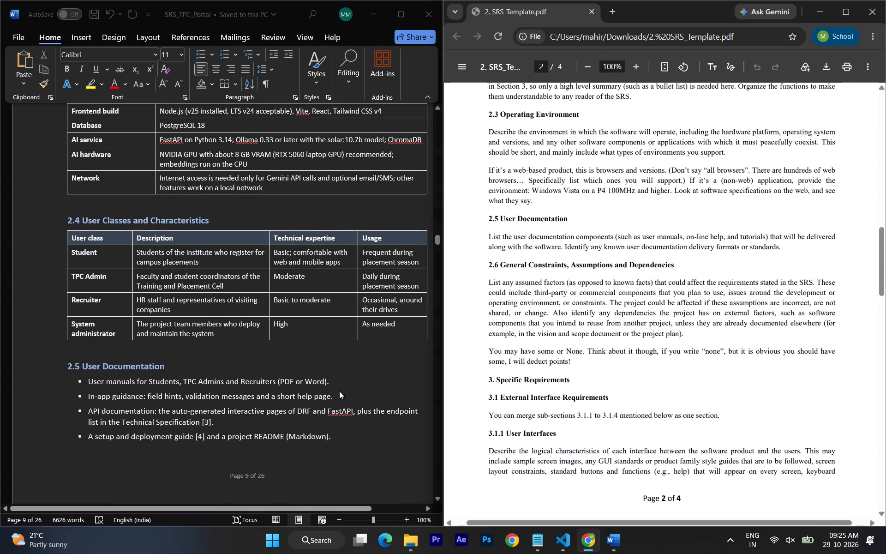
Recheck the template's Overall Description requirements against the document from section 2.3 through 2.6 General Constraints, Assumptions and Dependencies.
scroll(339, 391, up, 1)
scroll(495, 355, up, 1)
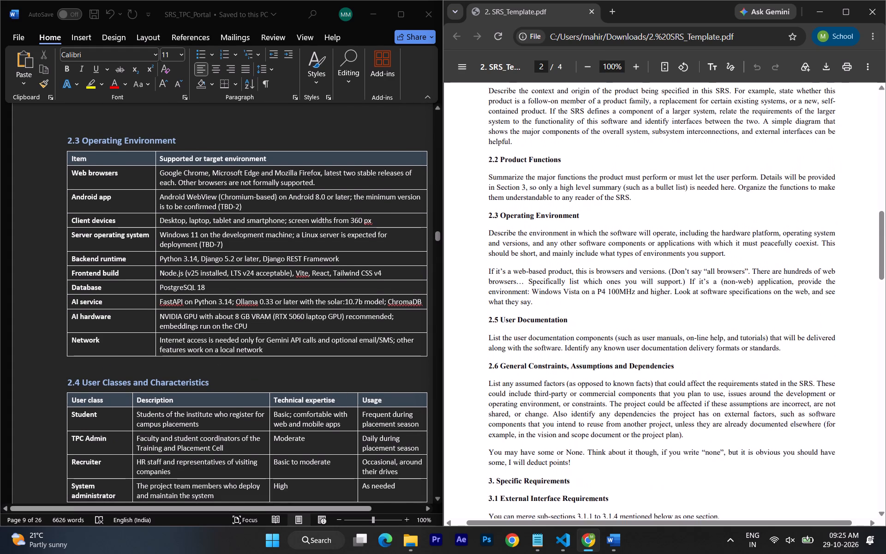
scroll(495, 355, up, 2)
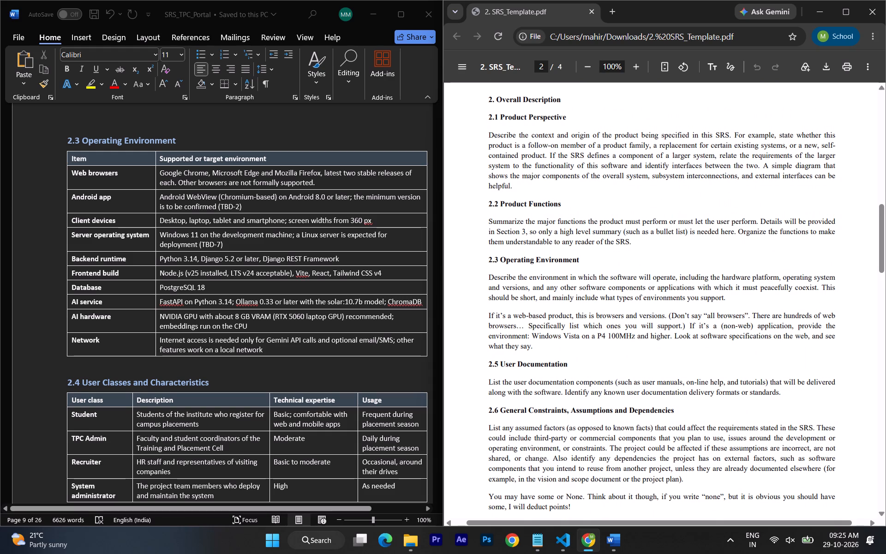
scroll(495, 355, down, 1)
click(495, 355)
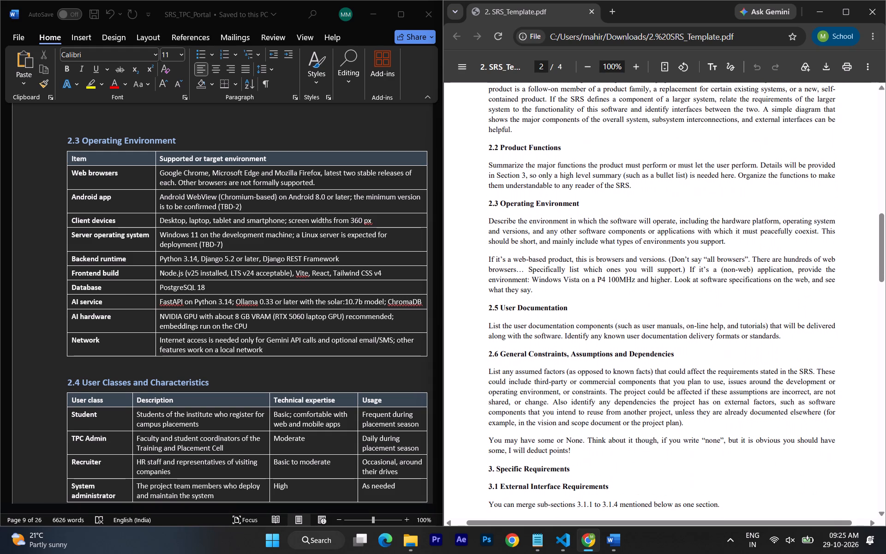
scroll(495, 355, down, 2)
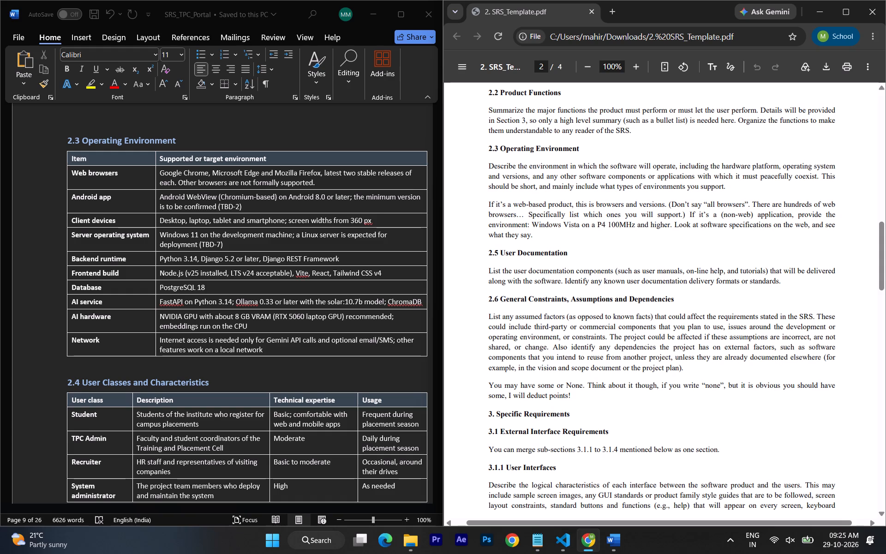
scroll(495, 355, down, 1)
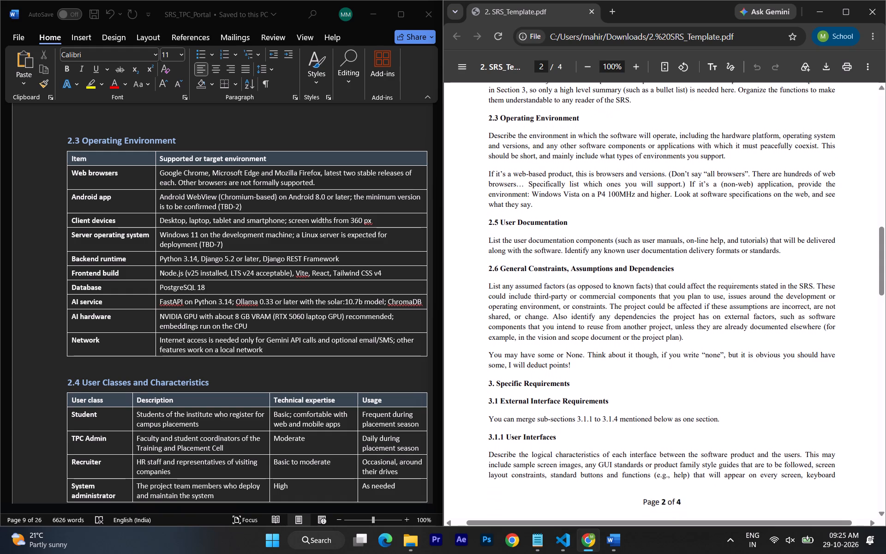
scroll(495, 355, down, 1)
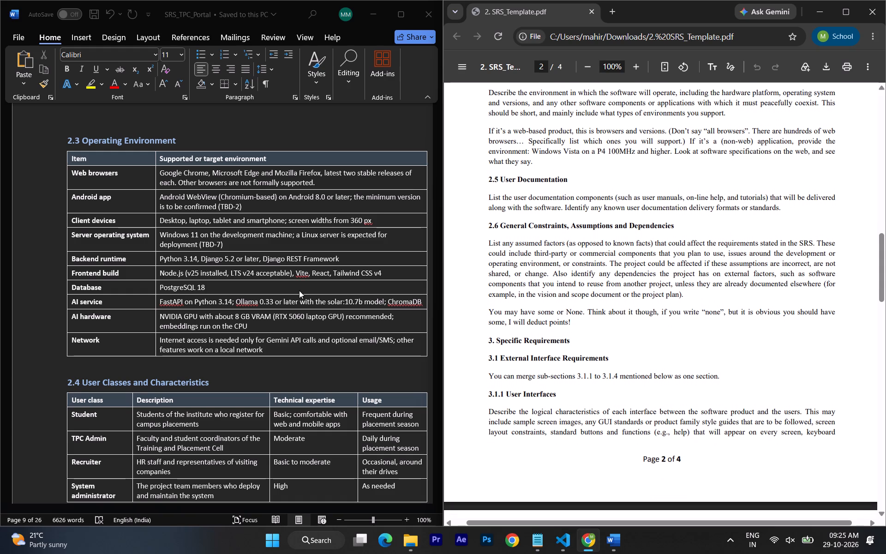
scroll(281, 292, down, 3)
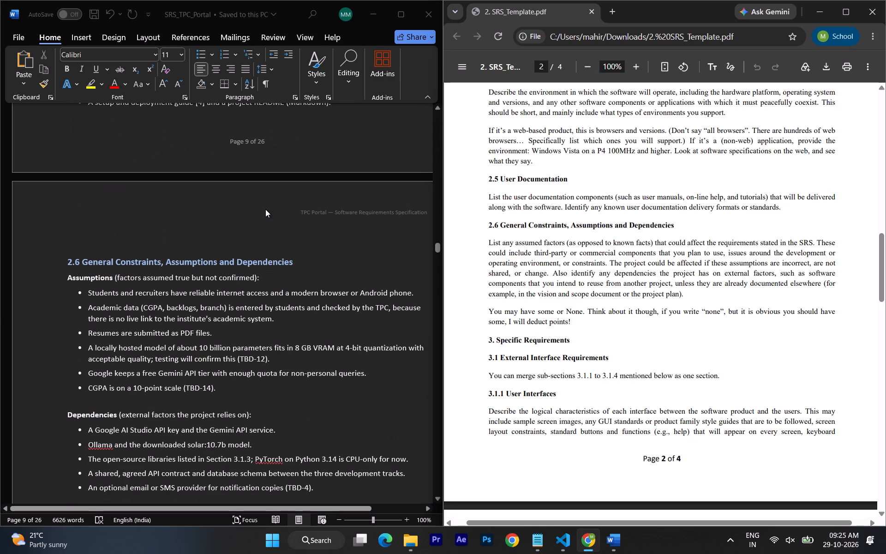
Close the SRS_TPC_Portal document and release the SRS_Template window from its half-screen arrangement.
click(425, 12)
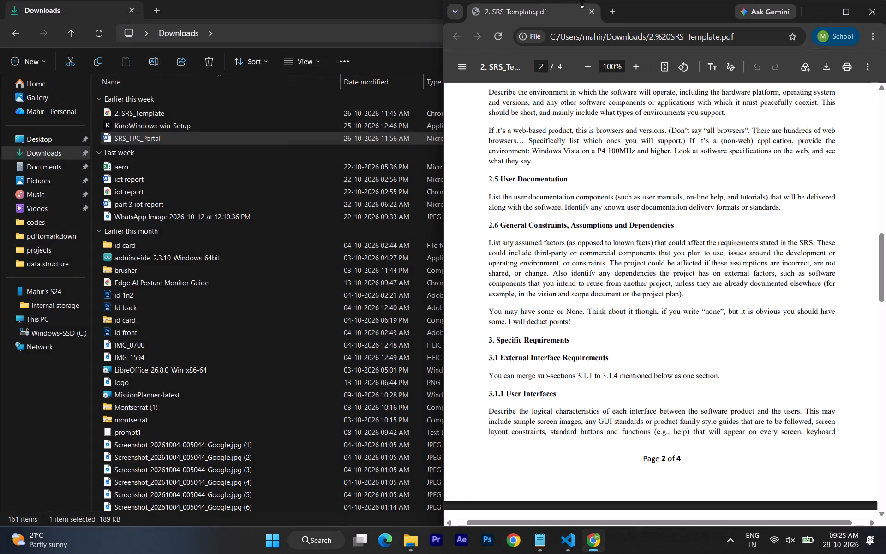
drag(651, 13, 325, 106)
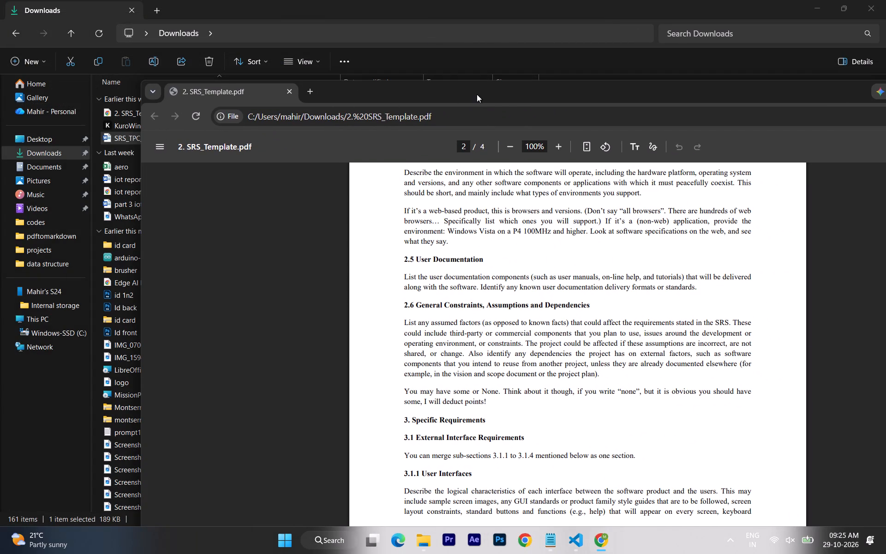
Maximize and close the SRS_Template PDF window, and clear the file selection in the Downloads folder.
drag(477, 94, 308, 0)
click(878, 15)
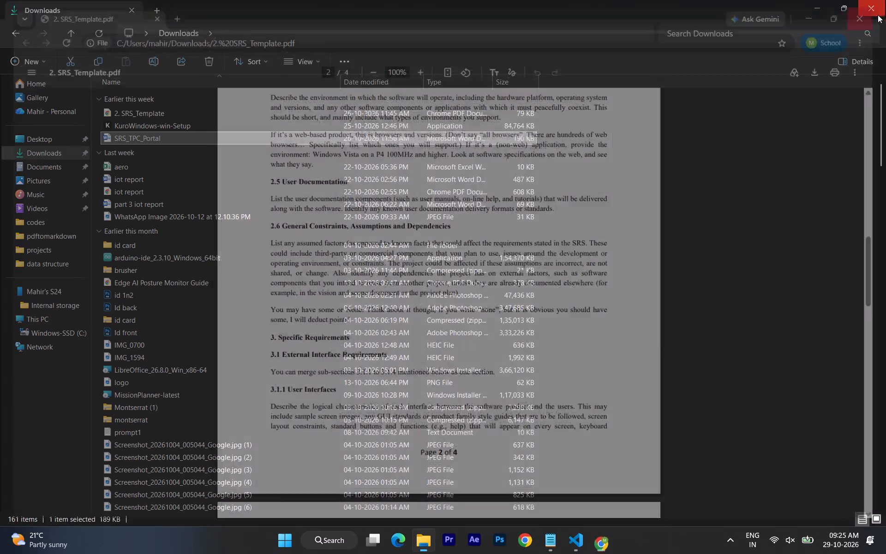
click(613, 425)
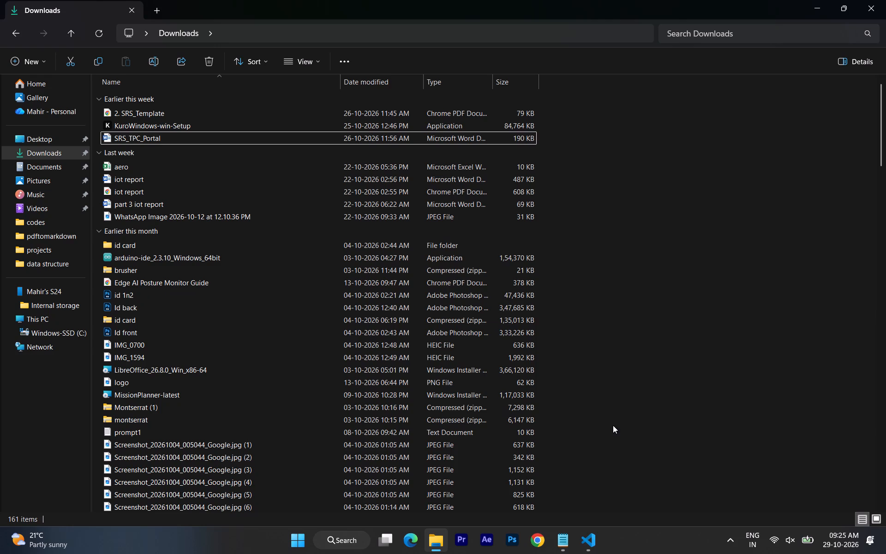
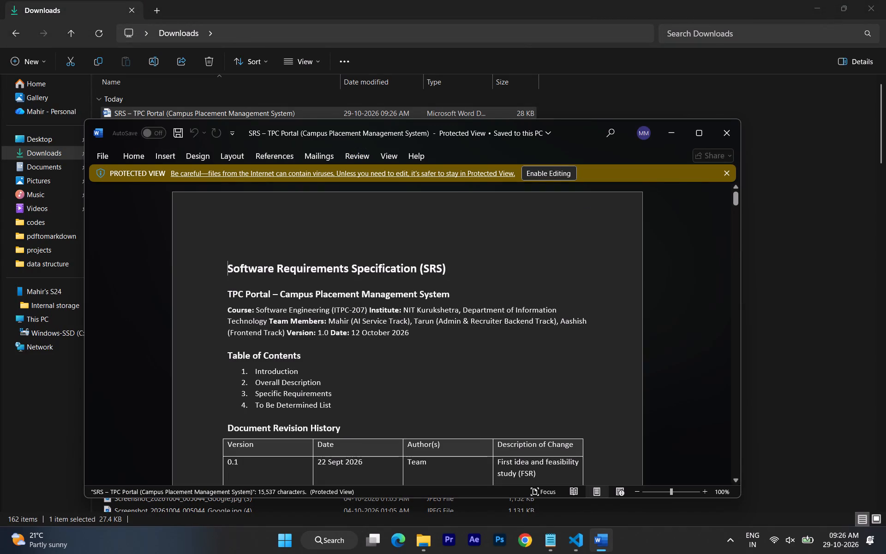
Enable editing of the SRS – TPC Portal (Campus Placement Management System) document and maximize its window.
click(545, 172)
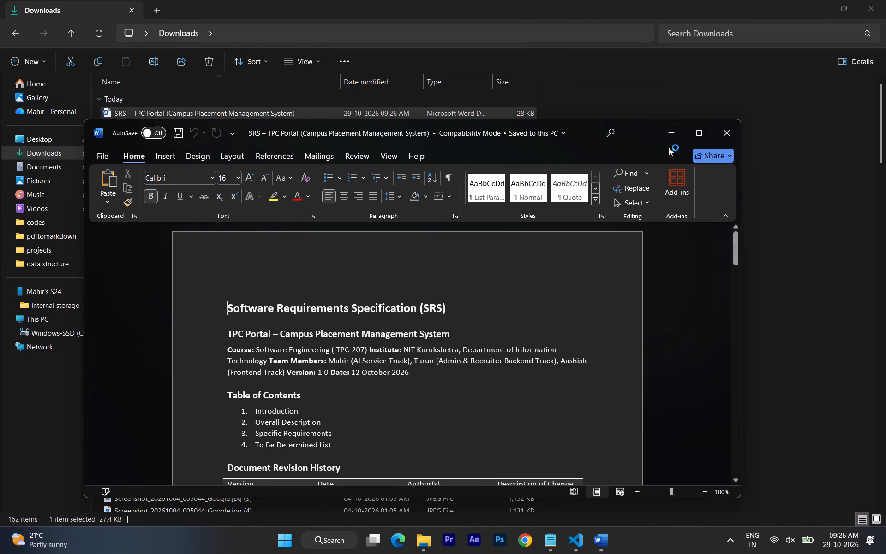
click(695, 138)
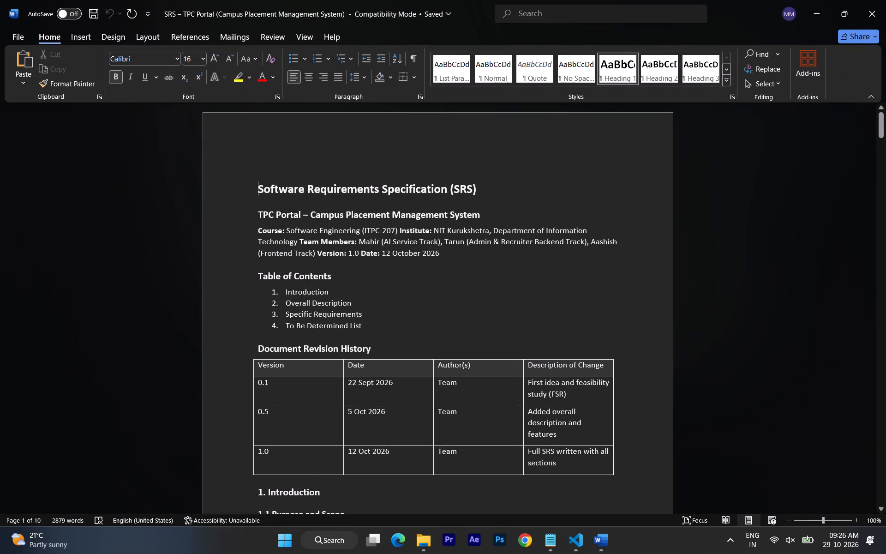
Change the font of the entire SRS – TPC Portal document, including headings and the revision table, to Times.
click(290, 310)
click(312, 312)
click(412, 293)
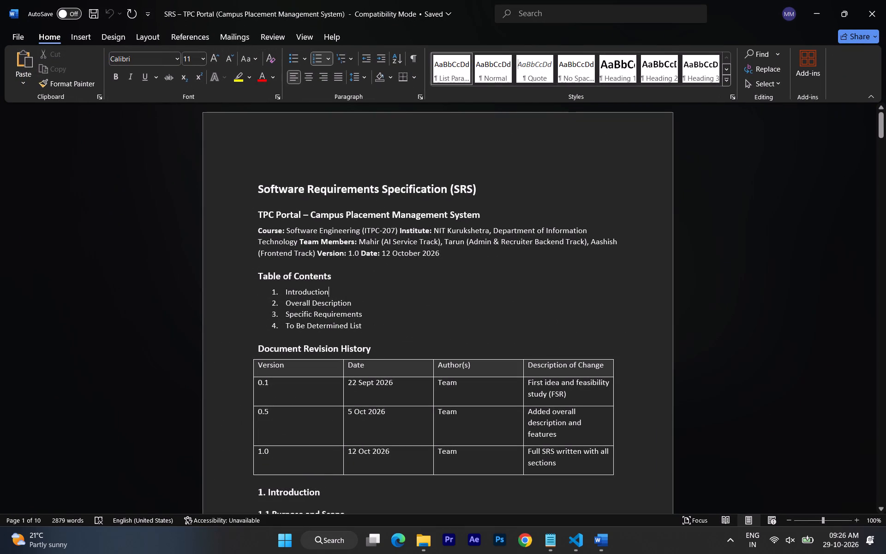
key(ctrl+a)
click(161, 60)
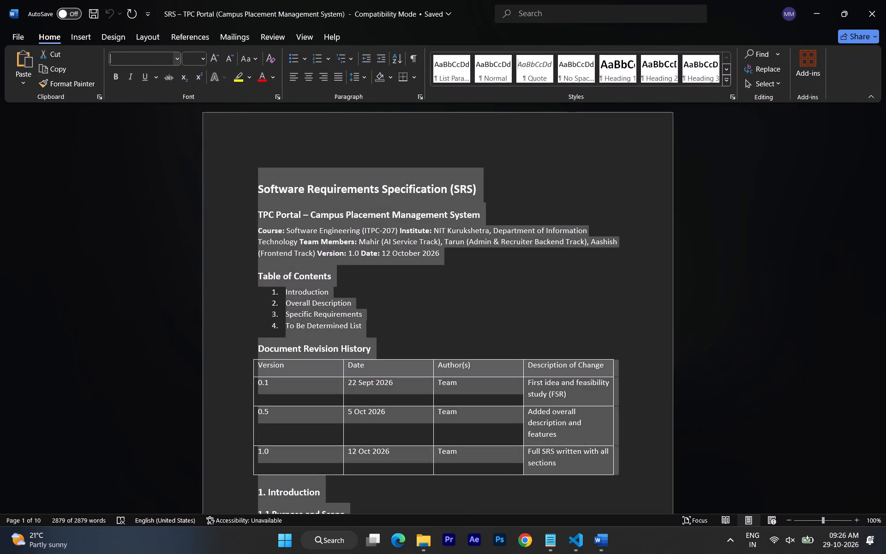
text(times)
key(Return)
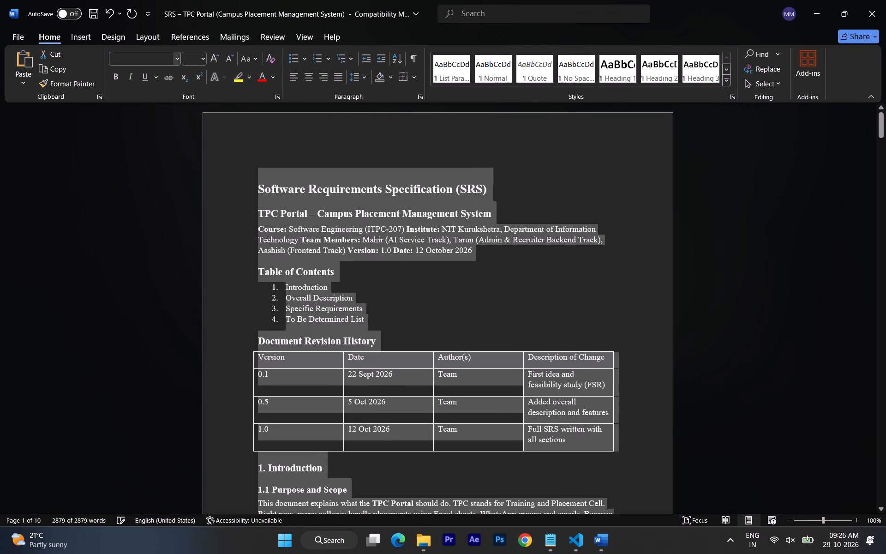
Check the TPC Portal document's front matter and introduction against the opening sections required by the SRS_Template PDF in Downloads.
click(358, 193)
click(377, 216)
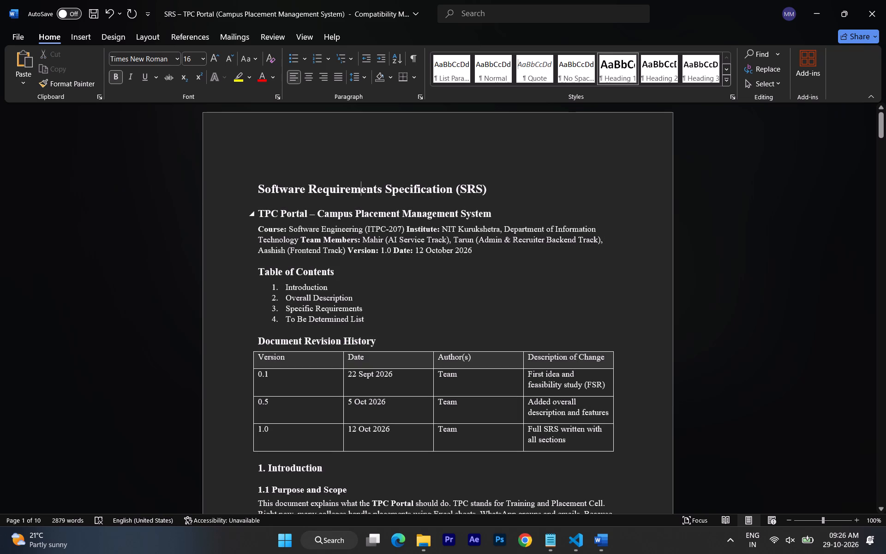
click(376, 229)
scroll(407, 288, down, 2)
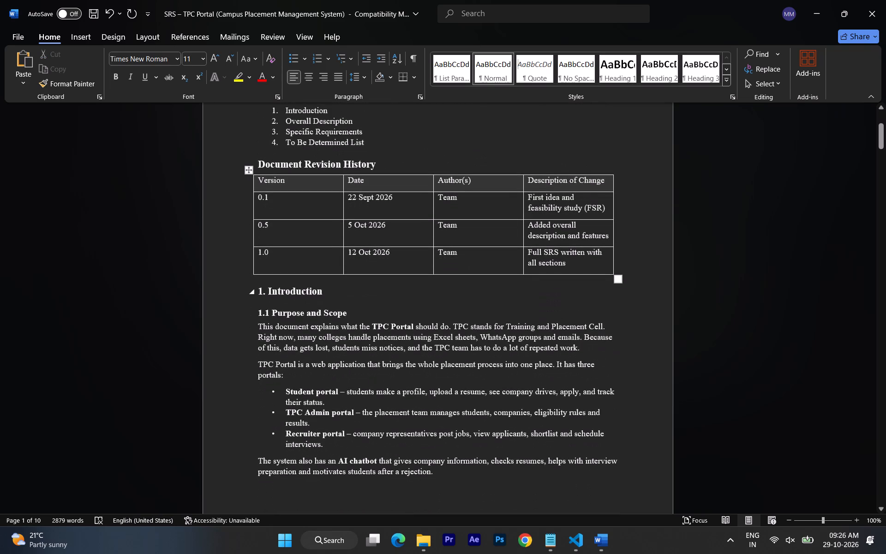
scroll(407, 288, down, 1)
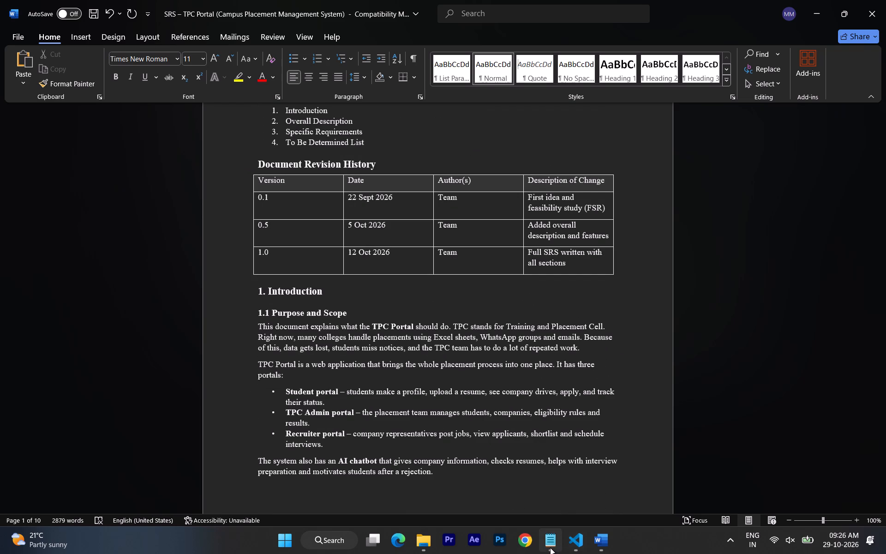
click(417, 545)
double_click(159, 145)
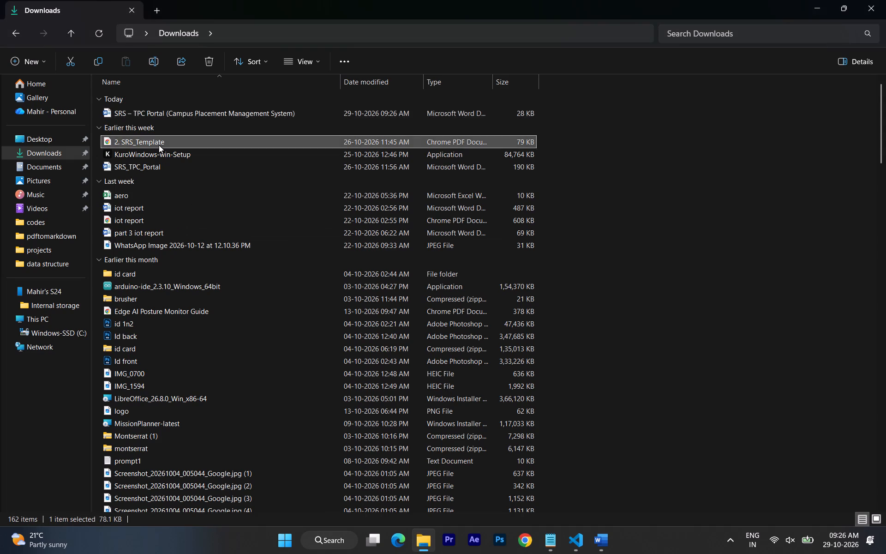
scroll(353, 312, down, 1)
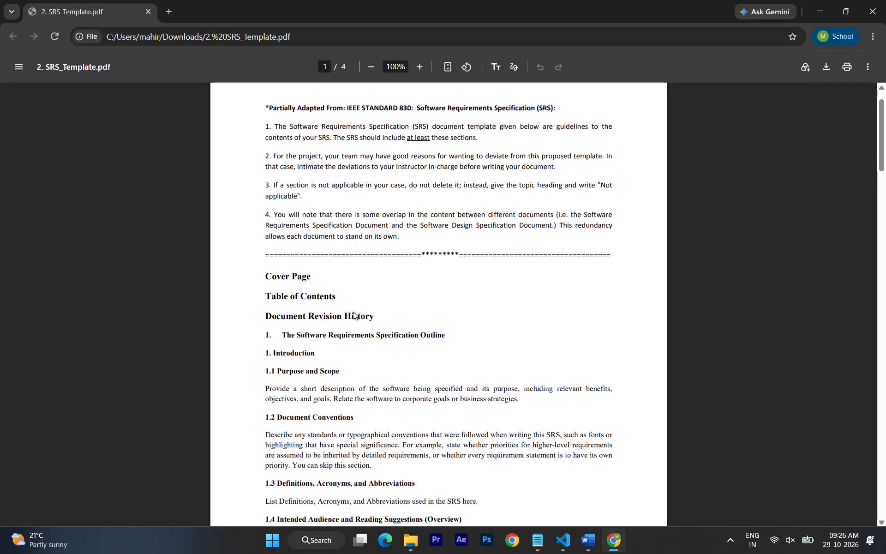
scroll(353, 312, down, 2)
click(814, 13)
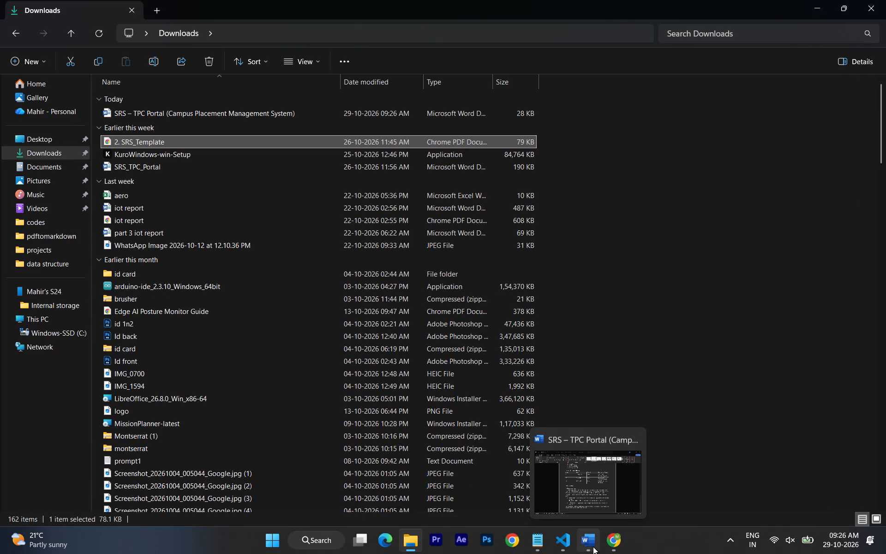
click(590, 548)
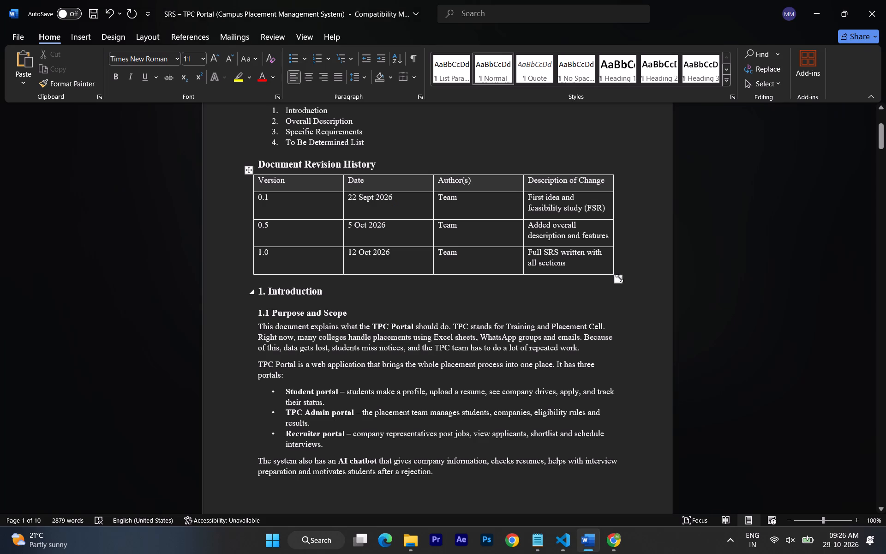
Delete the version 0.5 row from the Document Revision History table.
click(298, 240)
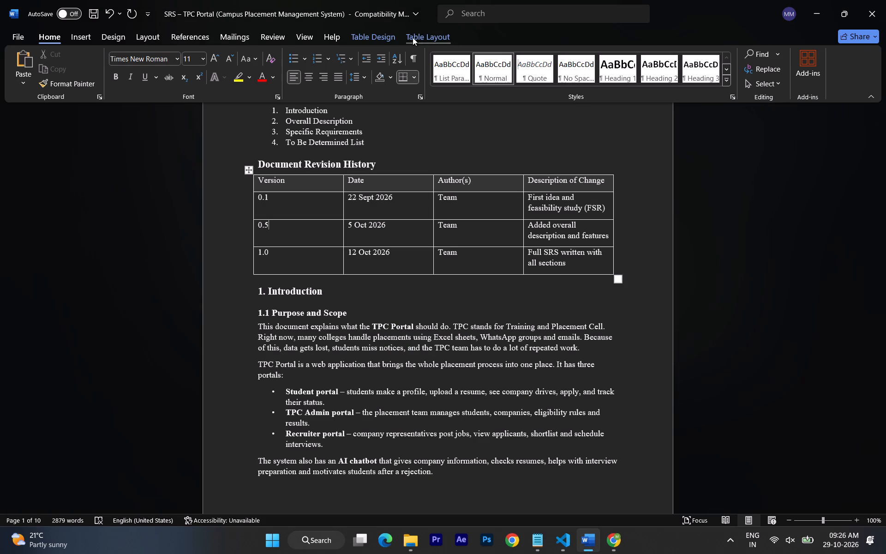
click(380, 37)
click(430, 39)
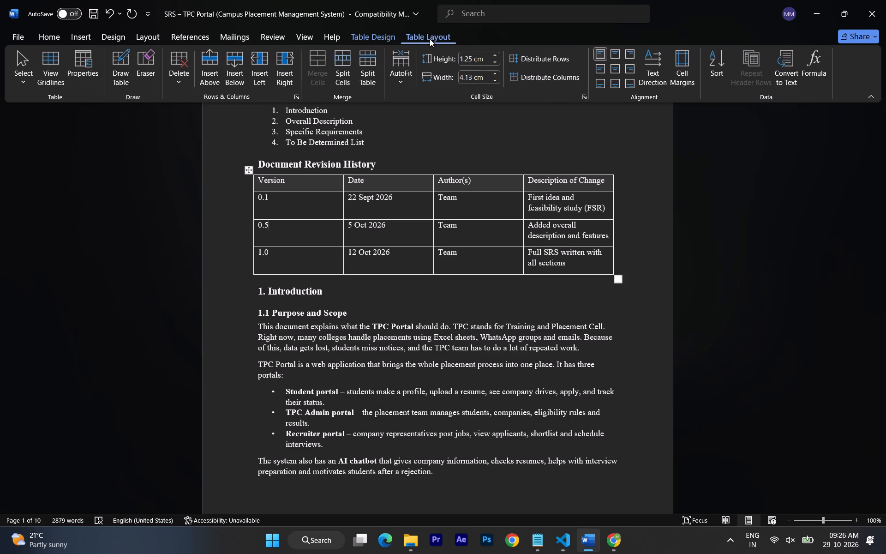
click(181, 83)
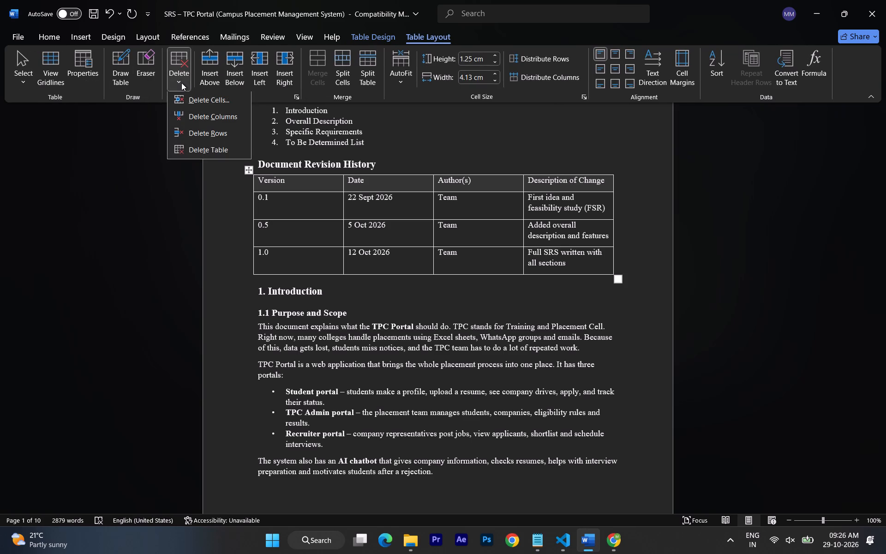
click(189, 131)
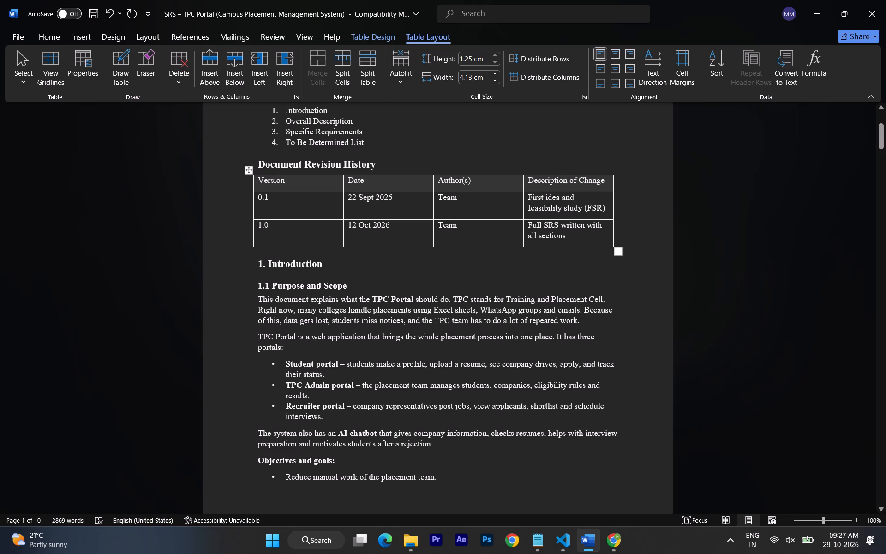
Set the version number to 1 in both remaining rows of the Document Revision History table.
click(268, 199)
key(BackSpace)
key(BackSpace)
key(BackSpace)
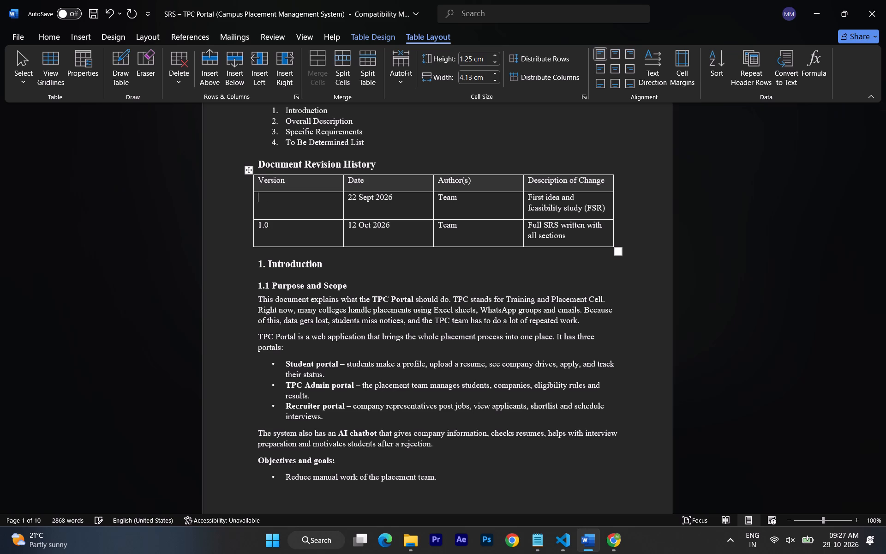
key(1)
key(Down)
key(Right)
key(Right)
key(BackSpace)
key(BackSpace)
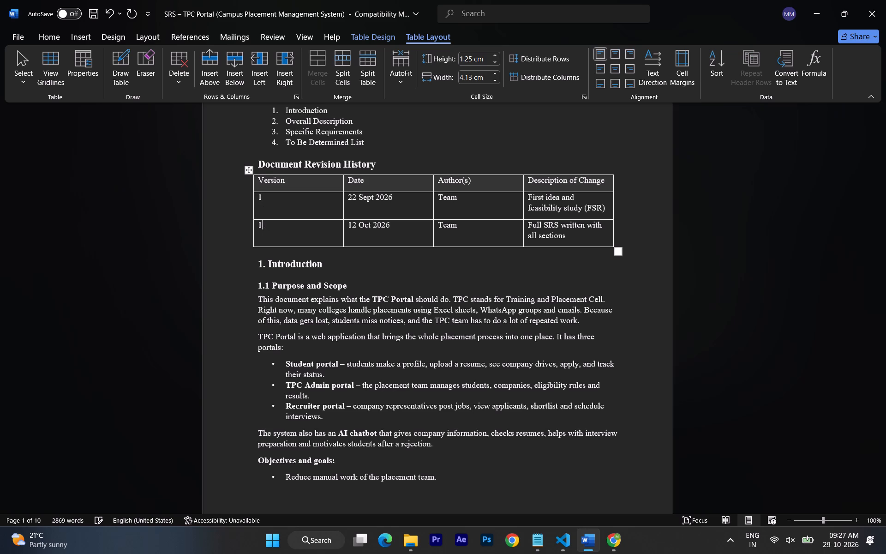
Set the date in the last row of the revision history table to 29 Oct 2026.
click(355, 224)
key(BackSpace)
key(BackSpace)
text(29)
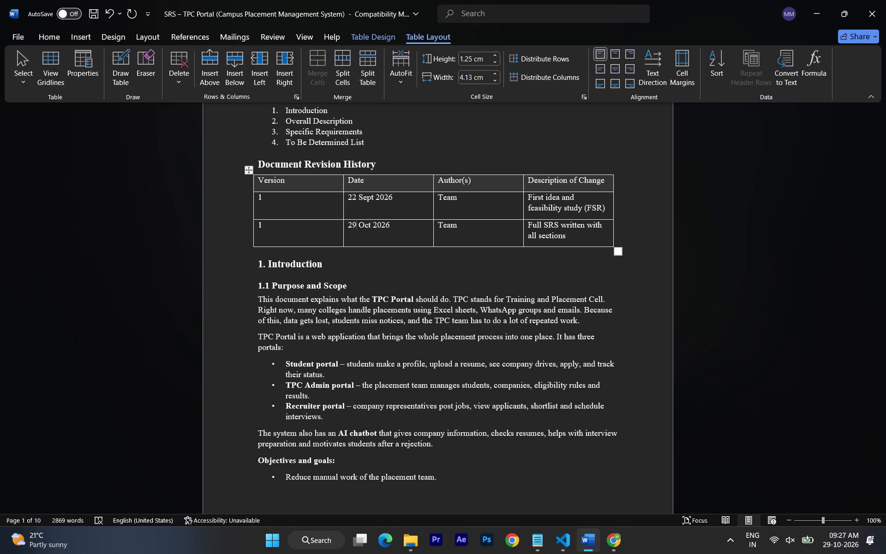
Replace the description of change in the 22 Sept 2026 row with FSR.
click(573, 239)
click(583, 199)
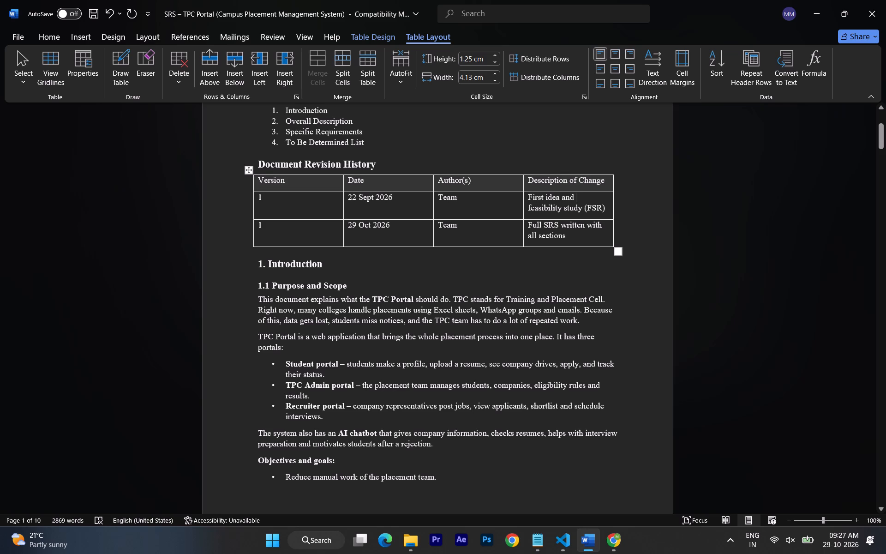
click(589, 206)
key(Delete)
key(Delete)
key(Delete)
key(Delete)
key(BackSpace)
key(BackSpace)
key(BackSpace)
key(BackSpace)
key(BackSpace)
key(BackSpace)
key(BackSpace)
key(BackSpace)
key(BackSpace)
key(BackSpace)
key(BackSpace)
key(BackSpace)
key(BackSpace)
key(BackSpace)
key(BackSpace)
key(BackSpace)
key(BackSpace)
key(BackSpace)
key(BackSpace)
key(BackSpace)
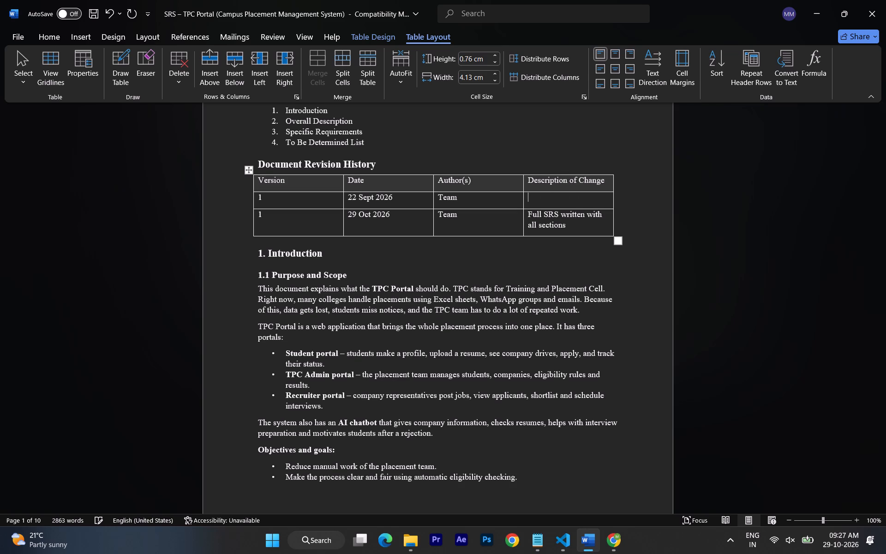
text(FSR)
Shorten the description of change in the 29 Oct 2026 row to just SRS.
drag(570, 222, 527, 207)
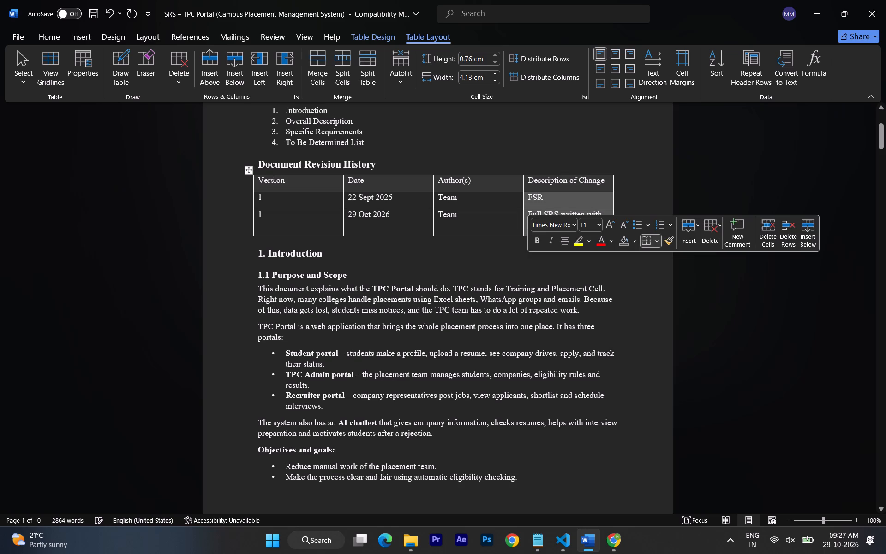
click(505, 224)
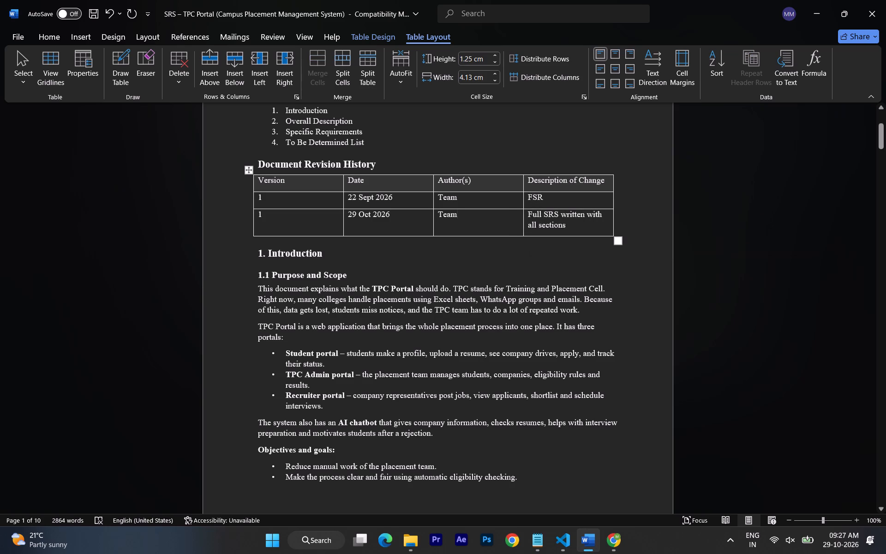
click(563, 225)
click(569, 225)
key(BackSpace)
key(BackSpace)
key(BackSpace)
key(BackSpace)
key(BackSpace)
key(BackSpace)
key(BackSpace)
key(BackSpace)
key(BackSpace)
key(BackSpace)
key(BackSpace)
key(BackSpace)
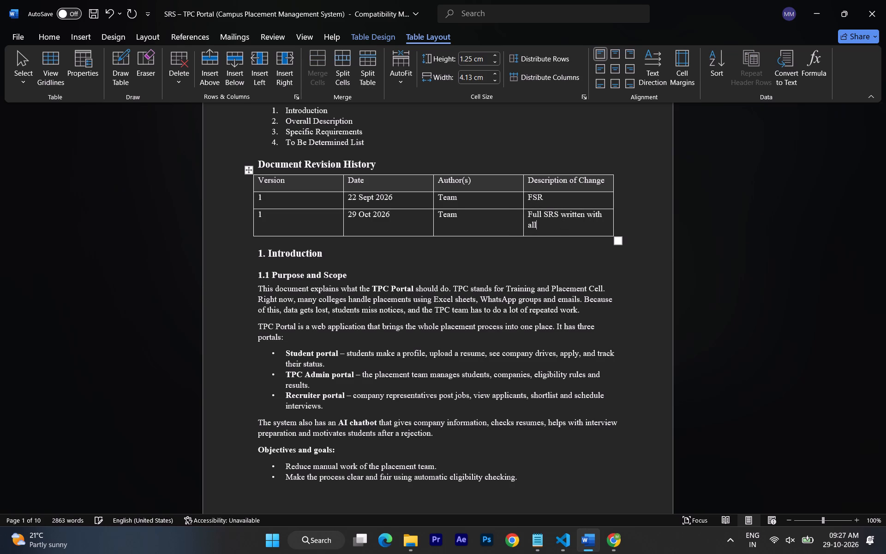
key(BackSpace)
key(BackSpace)
key(BackSpace)
key(BackSpace)
key(BackSpace)
key(BackSpace)
key(BackSpace)
key(BackSpace)
key(BackSpace)
key(BackSpace)
key(BackSpace)
key(BackSpace)
key(BackSpace)
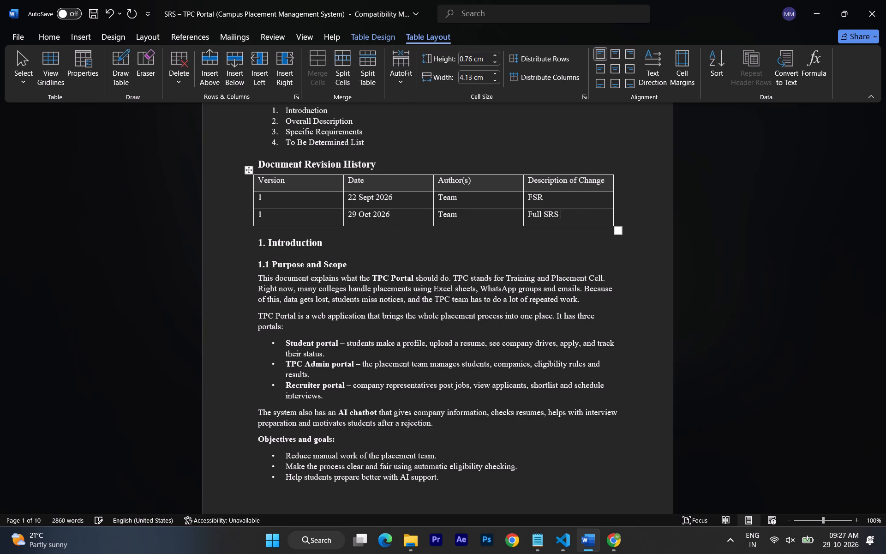
key(Left)
key(Down)
key(Up)
key(Left)
key(Left)
key(Left)
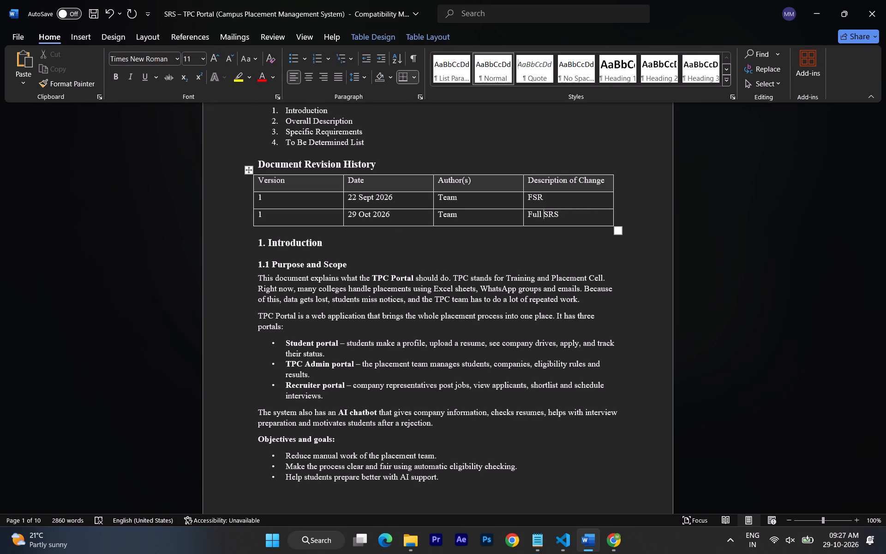
key(BackSpace)
key(BackSpace)
key(BackSpace)
key(BackSpace)
key(BackSpace)
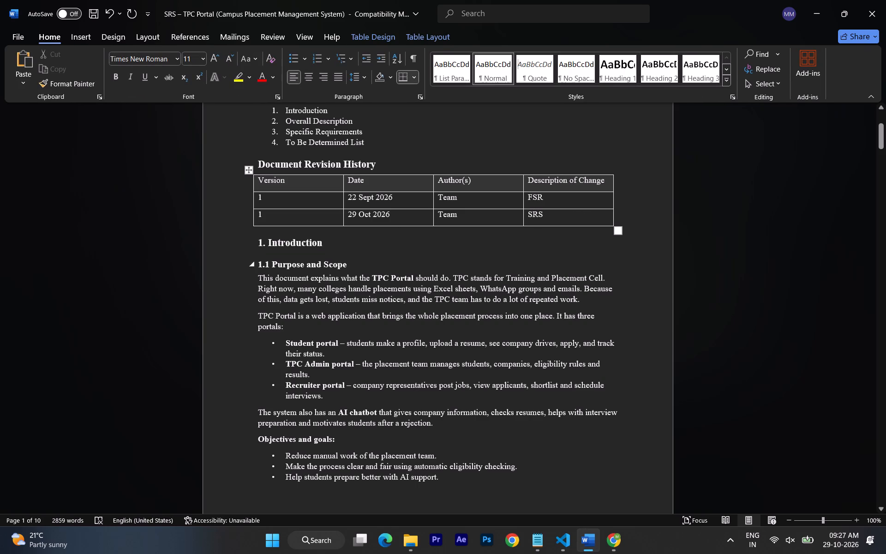
Remove "data gets lost" and its surrounding commas from the first paragraph of section 1.1 Purpose and Scope.
scroll(488, 289, down, 1)
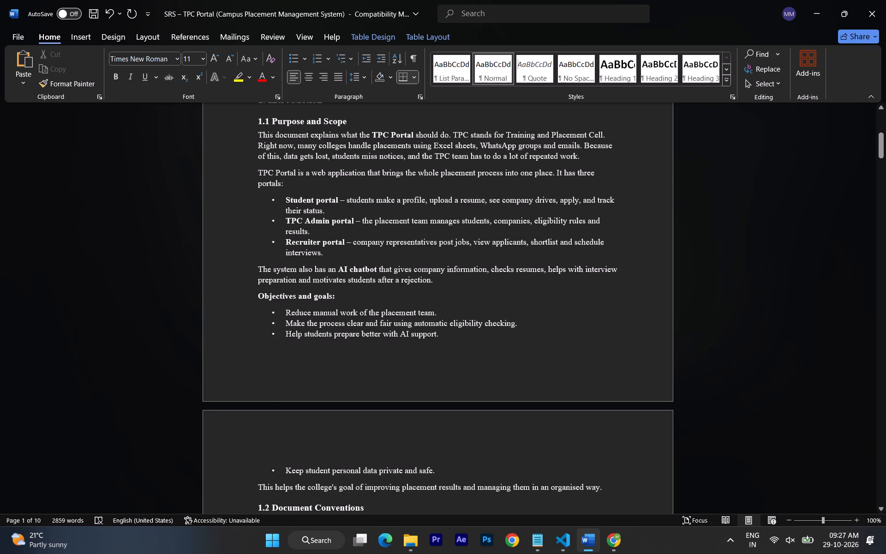
drag(329, 157, 526, 132)
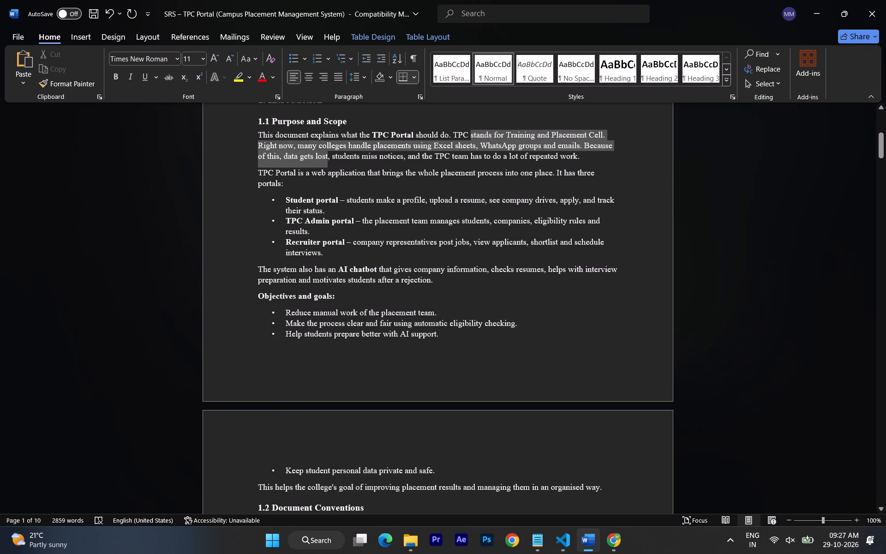
drag(526, 132, 373, 156)
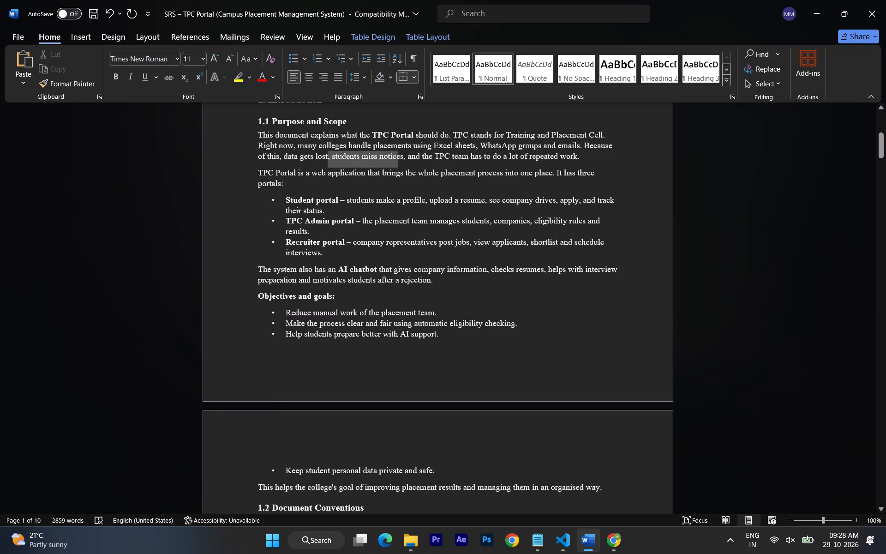
drag(373, 156, 280, 157)
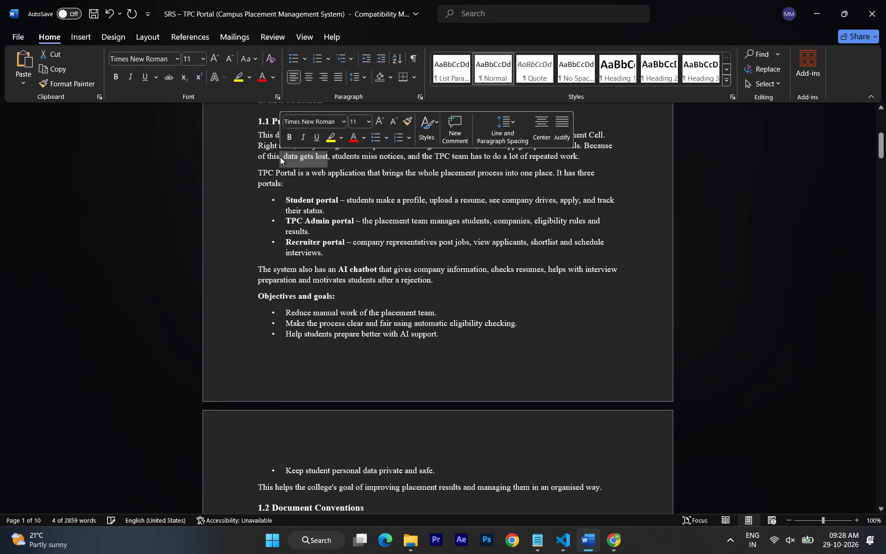
key(BackSpace)
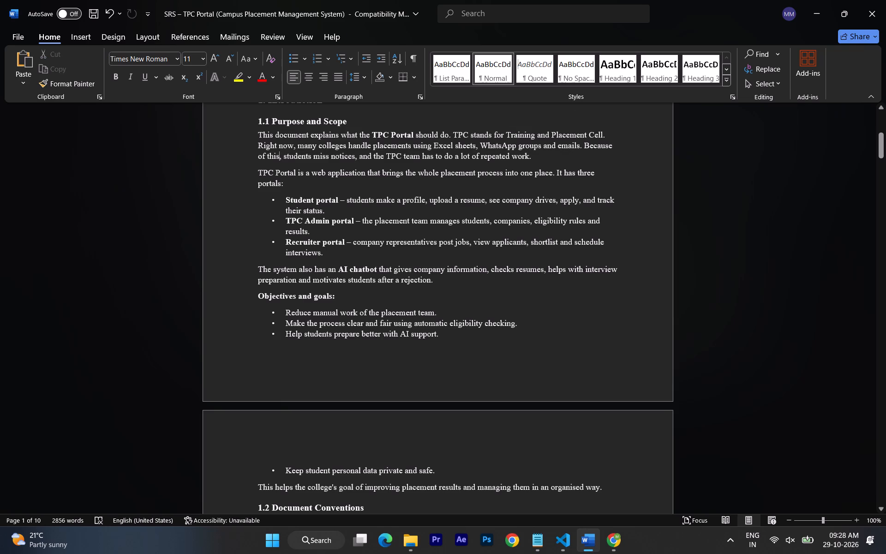
key(Right)
key(BackSpace)
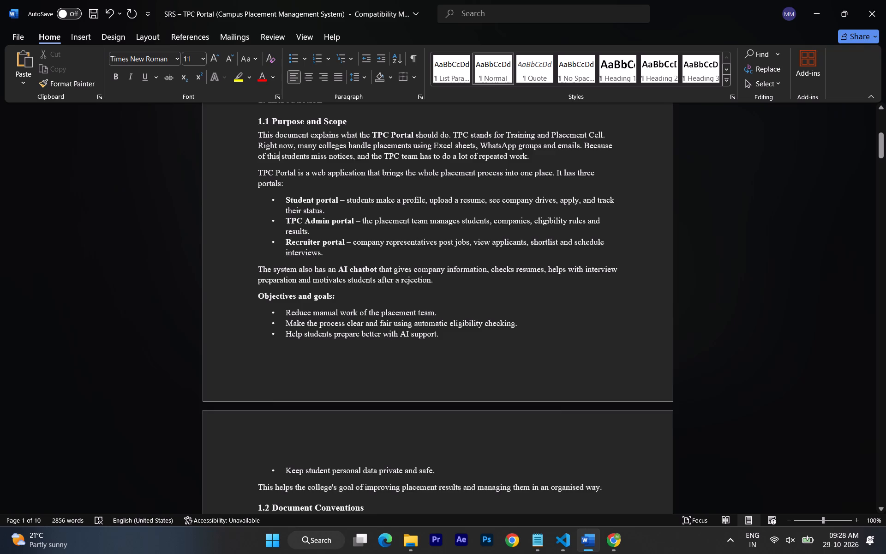
Review sections 1.1 Purpose and Scope through 1.3 Definitions, Acronyms, and Abbreviations for content and page layout.
scroll(507, 292, up, 1)
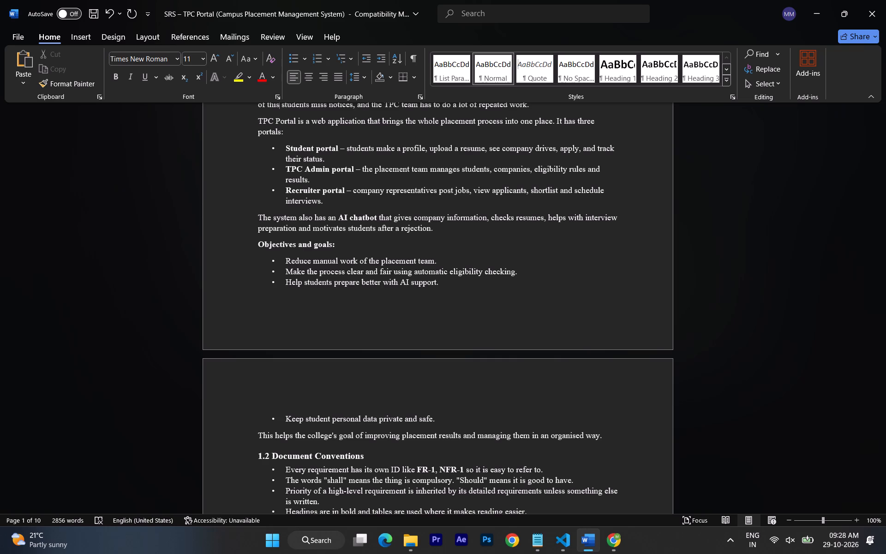
scroll(479, 313, down, 1)
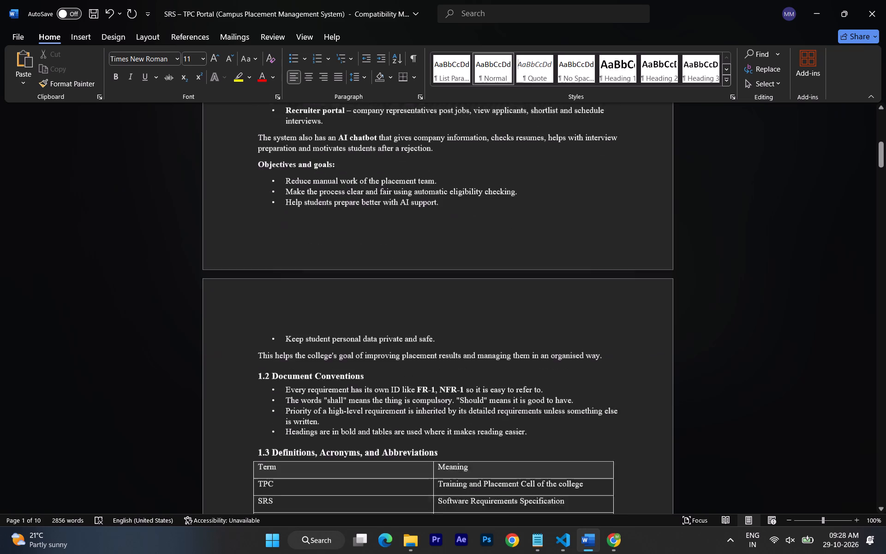
scroll(479, 313, down, 1)
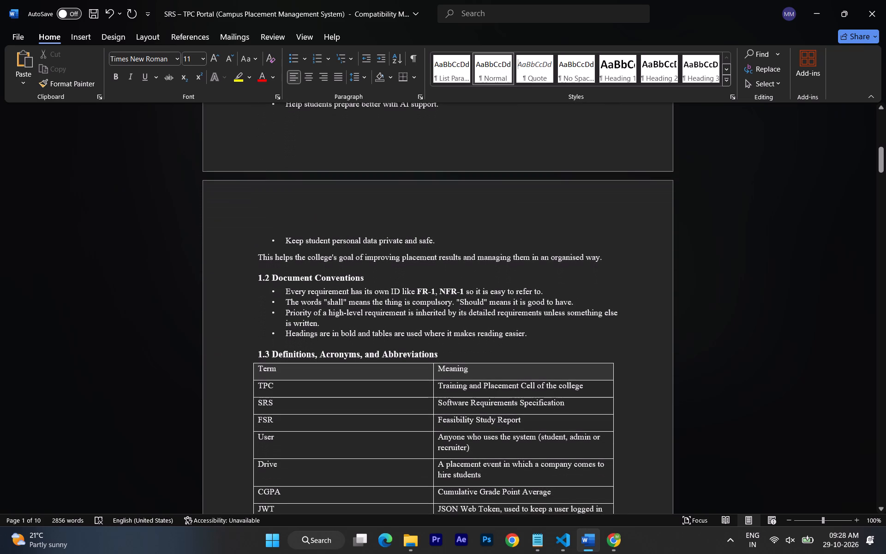
scroll(479, 313, down, 1)
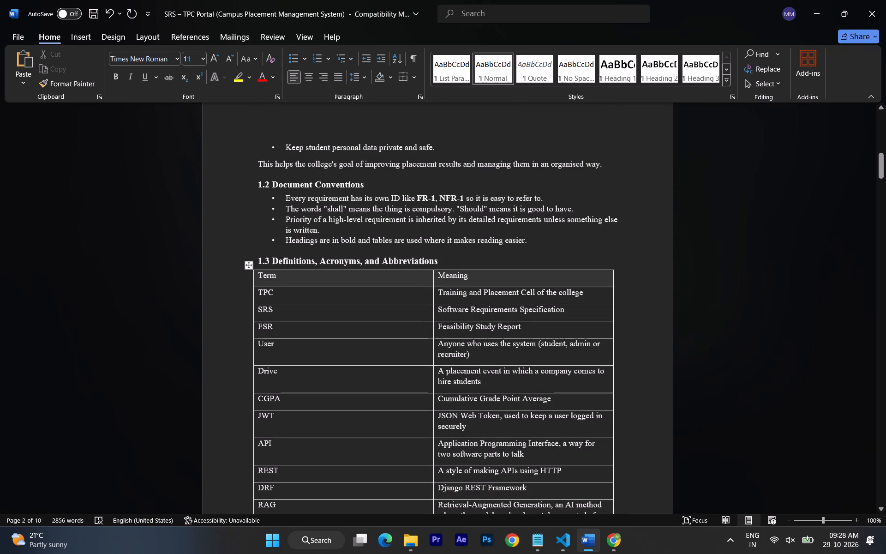
scroll(479, 313, down, 5)
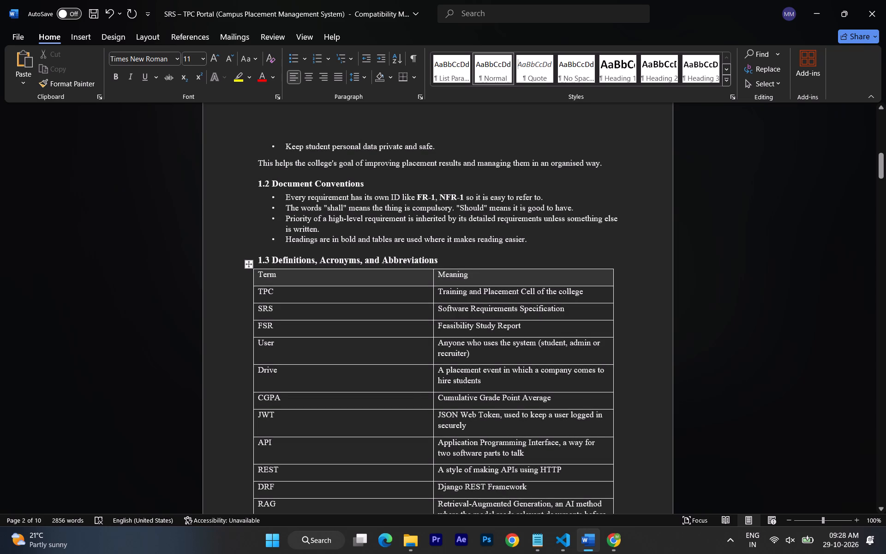
scroll(479, 313, down, 3)
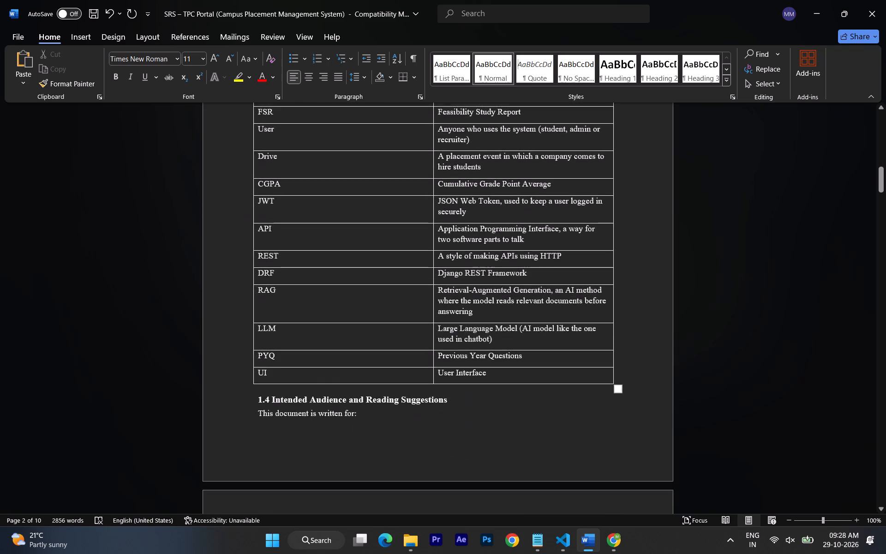
scroll(479, 313, down, 2)
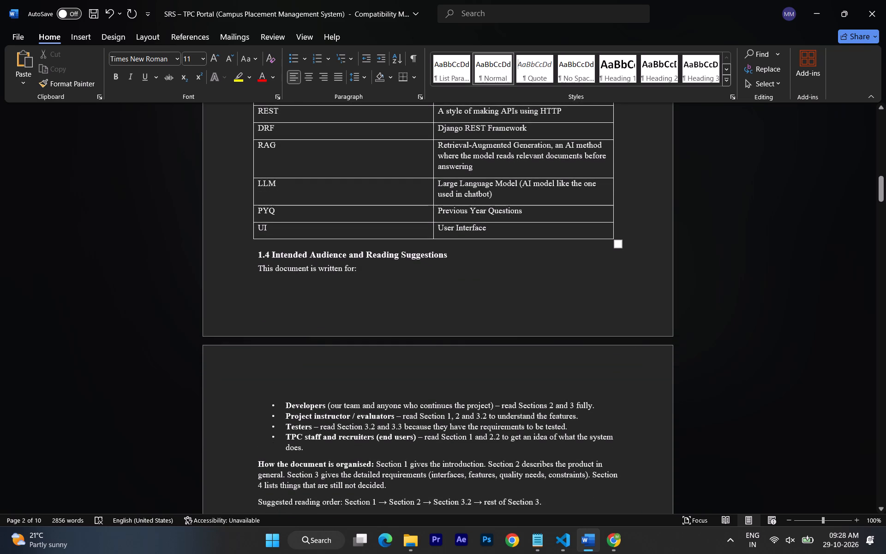
Insert an empty line before the 1.4 Intended Audience and Reading Suggestions heading to push it onto the next page.
click(631, 219)
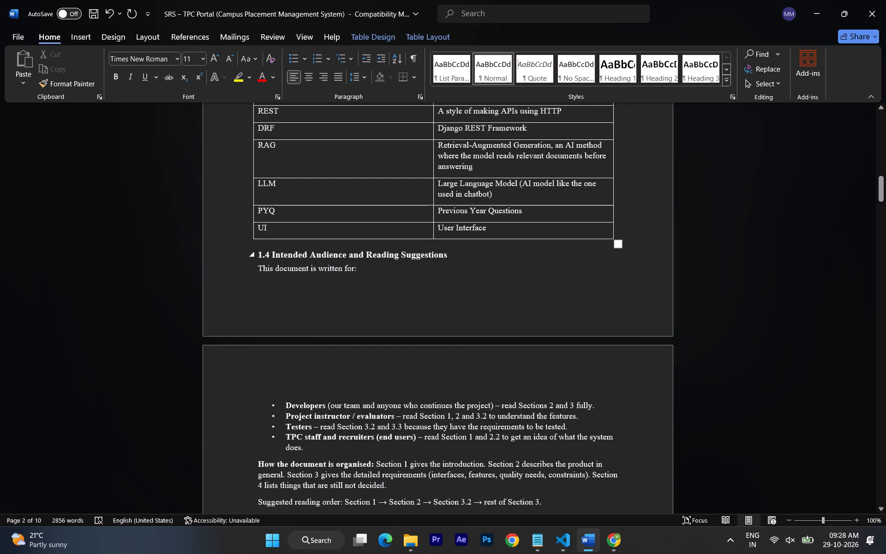
click(256, 255)
key(Return)
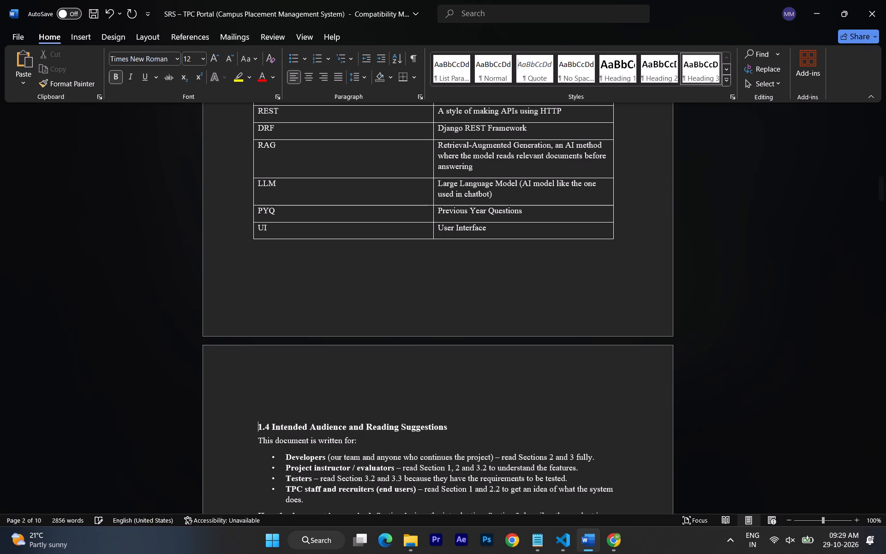
Remove "(FastAPI microservice)" from the AI Service bullet in section 2.1 Product Perspective.
scroll(256, 255, down, 1)
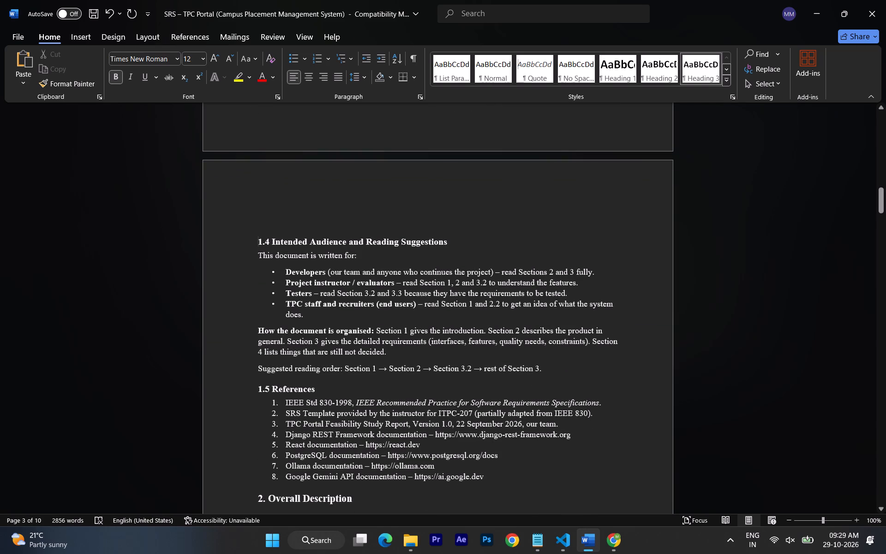
scroll(400, 333, down, 1)
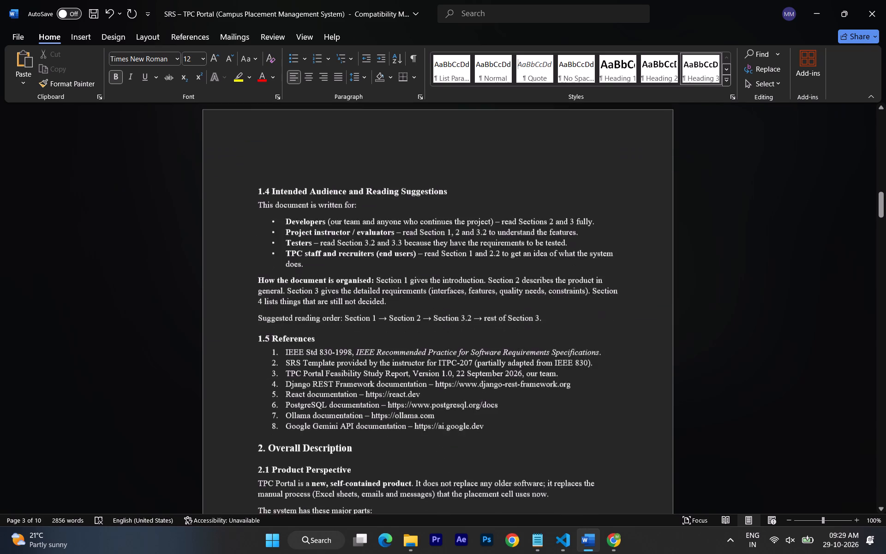
scroll(400, 333, down, 3)
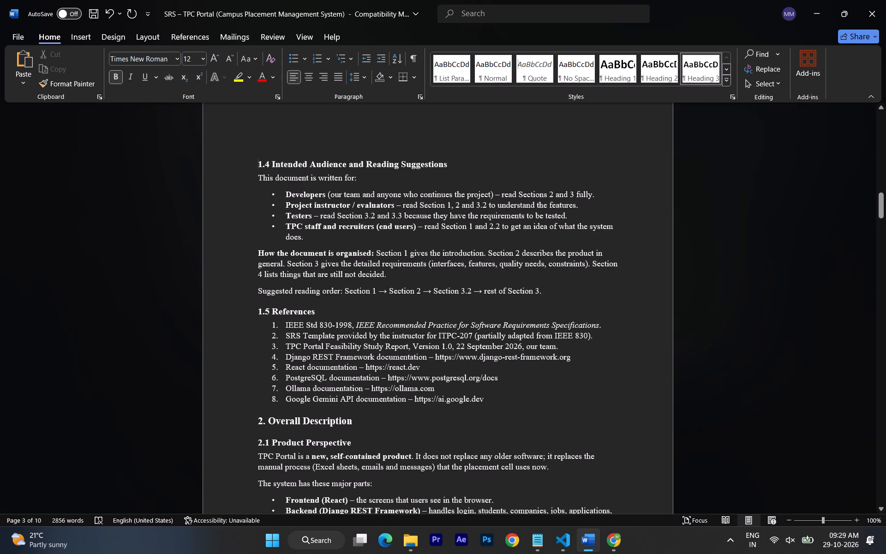
scroll(334, 336, down, 1)
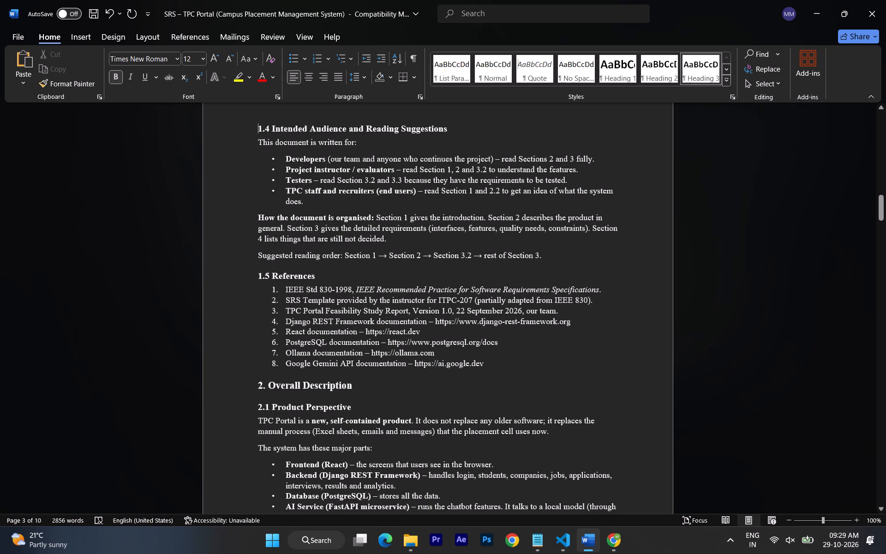
scroll(366, 391, down, 3)
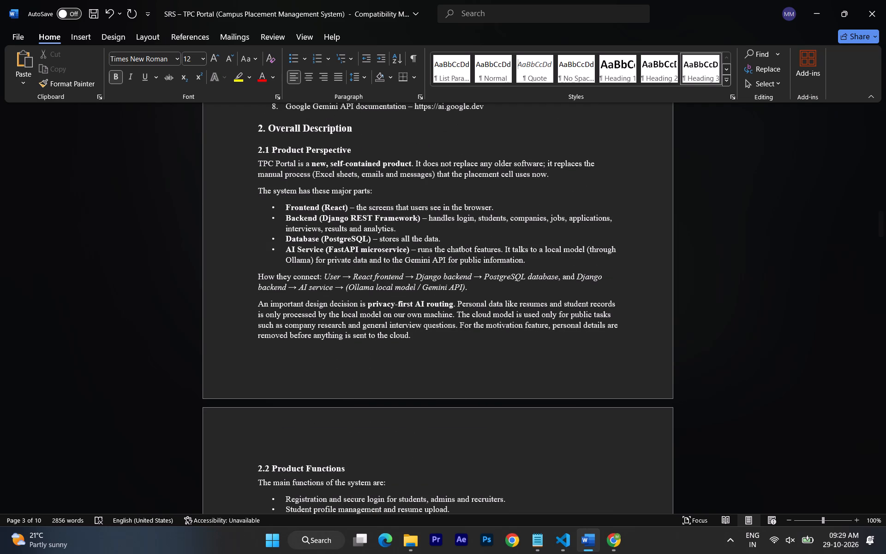
scroll(366, 391, down, 1)
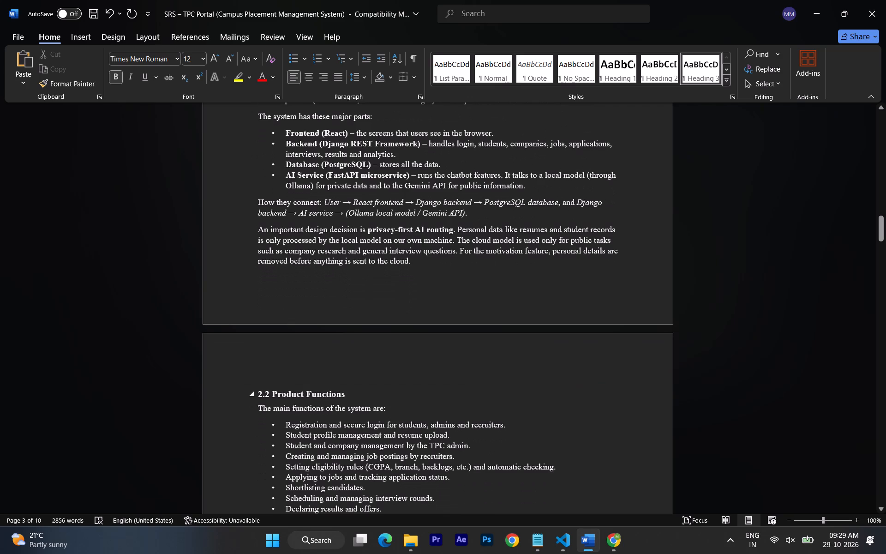
drag(405, 175, 325, 172)
key(BackSpace)
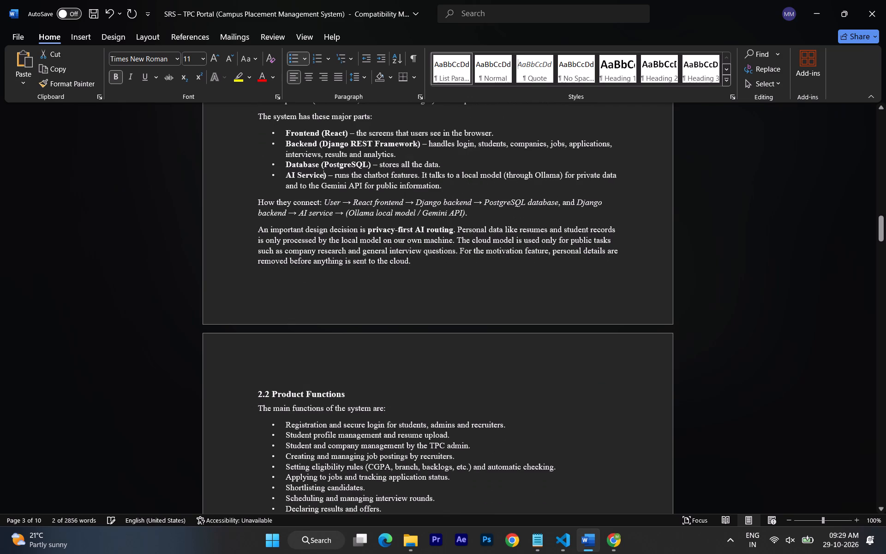
key(Delete)
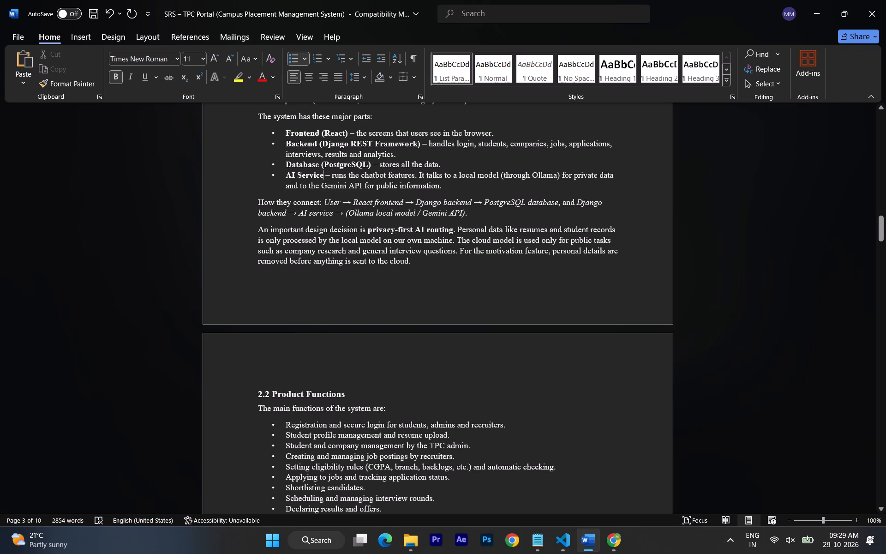
Review sections 2.2 Product Functions through 2.4 User Documentation for content and wording.
scroll(509, 284, down, 1)
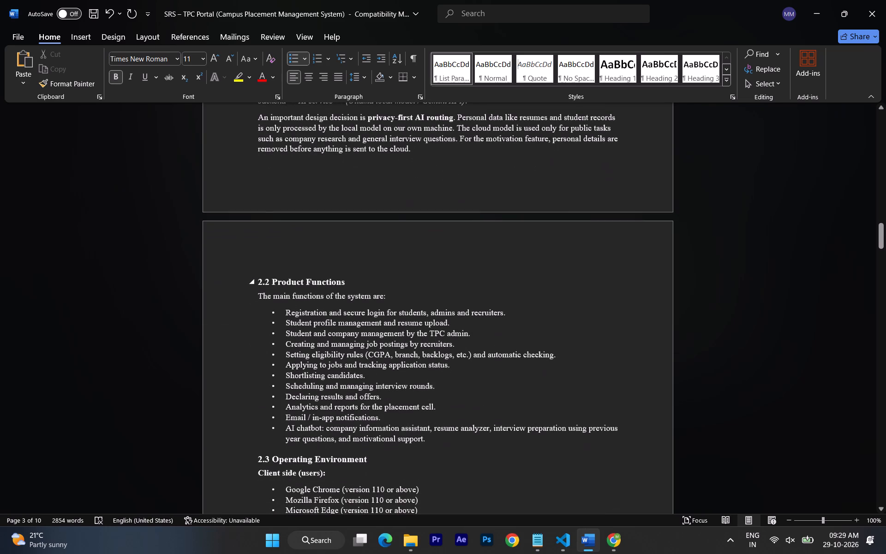
scroll(509, 284, up, 1)
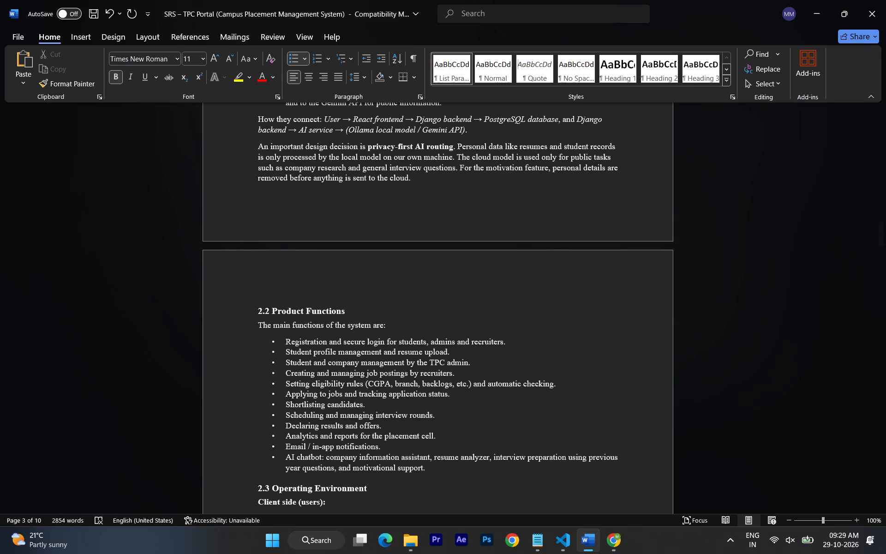
scroll(509, 284, down, 1)
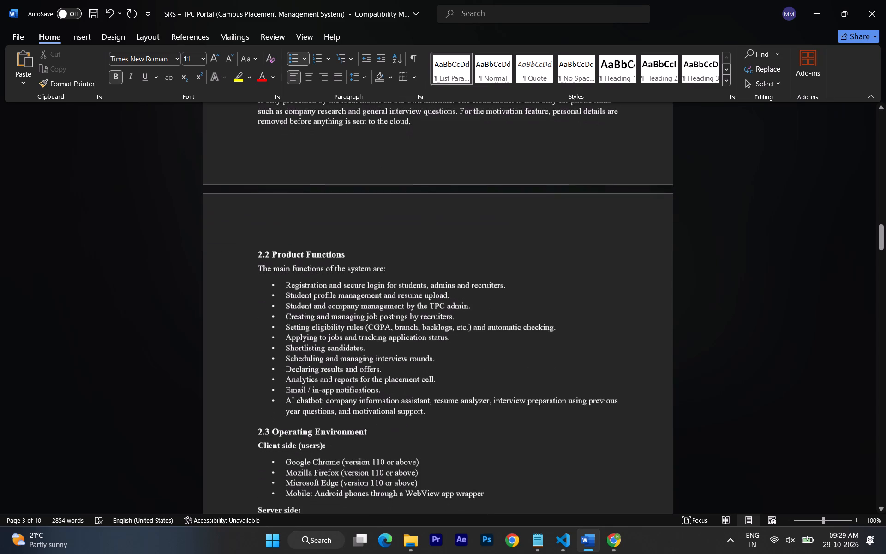
scroll(509, 284, down, 2)
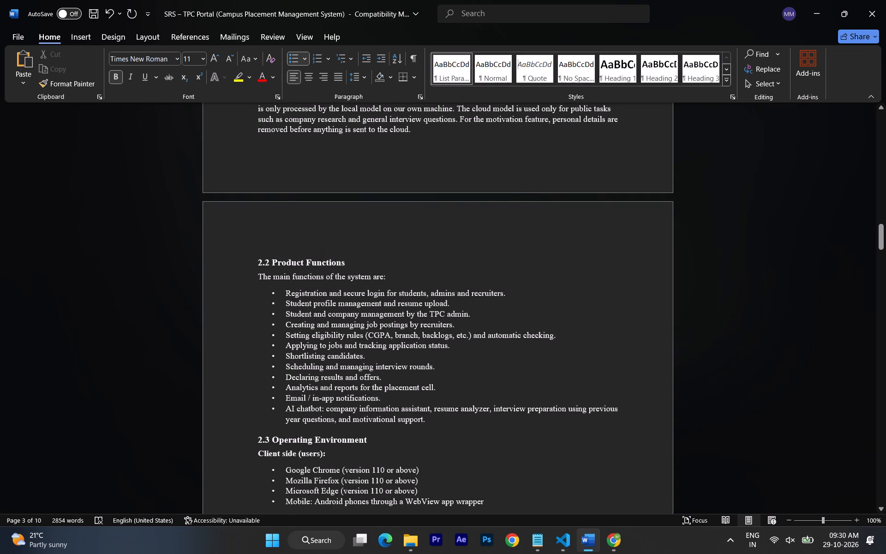
scroll(509, 284, down, 2)
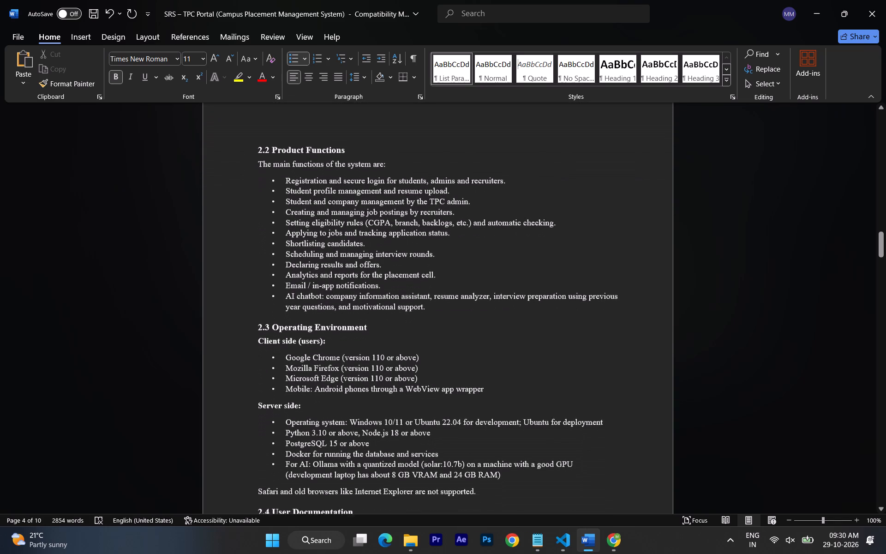
scroll(509, 284, down, 1)
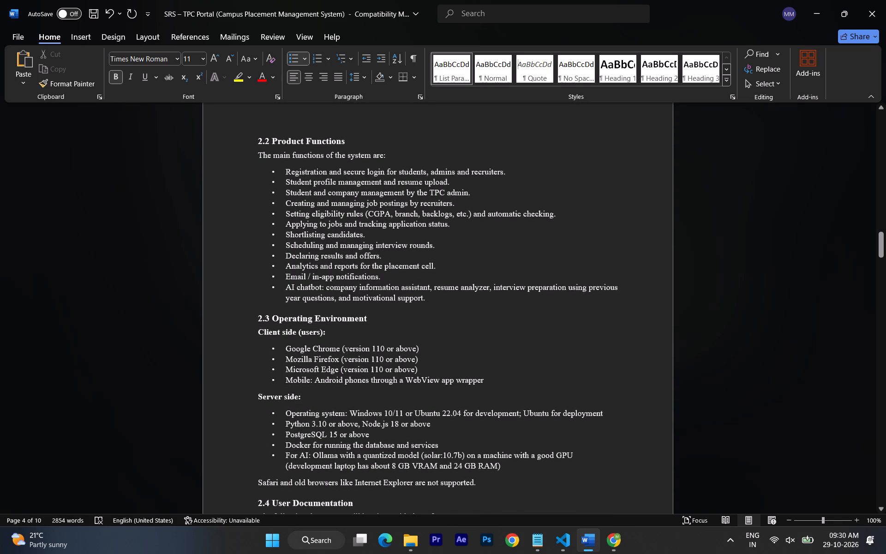
scroll(509, 284, down, 2)
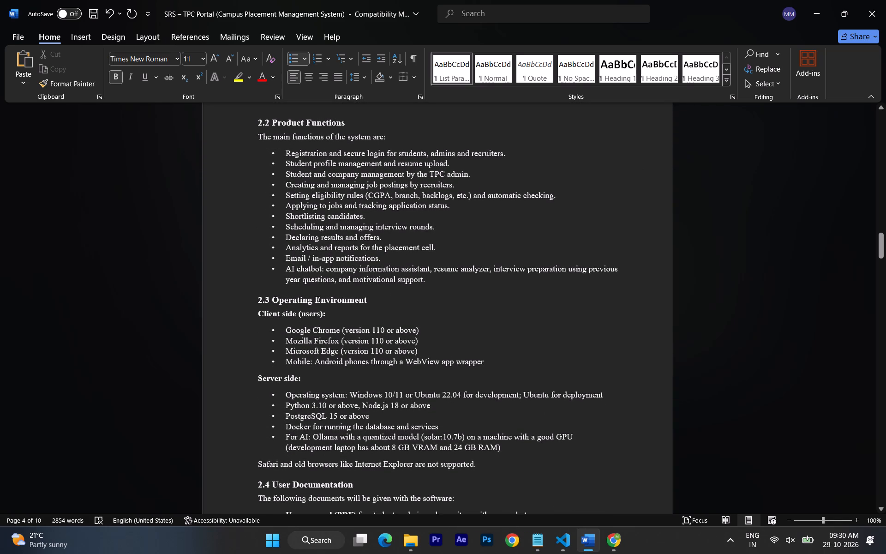
scroll(509, 284, down, 4)
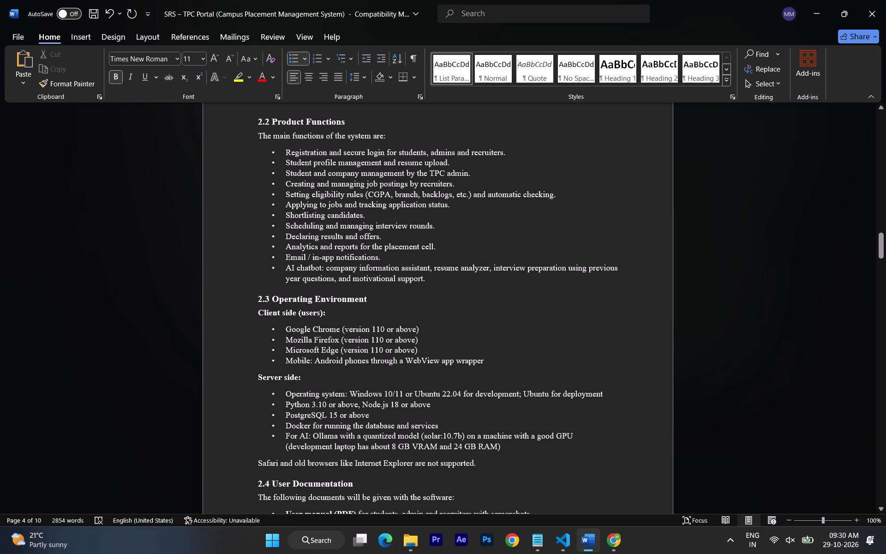
scroll(509, 284, down, 2)
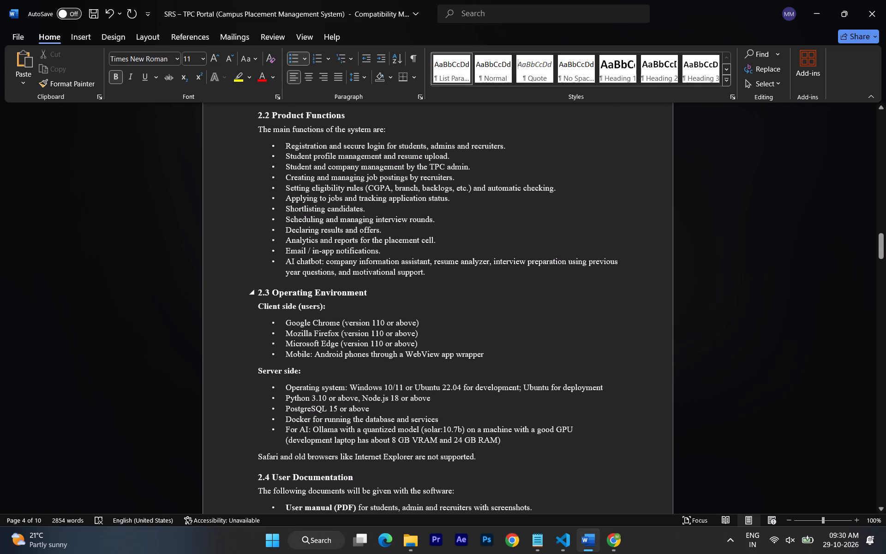
scroll(509, 284, down, 1)
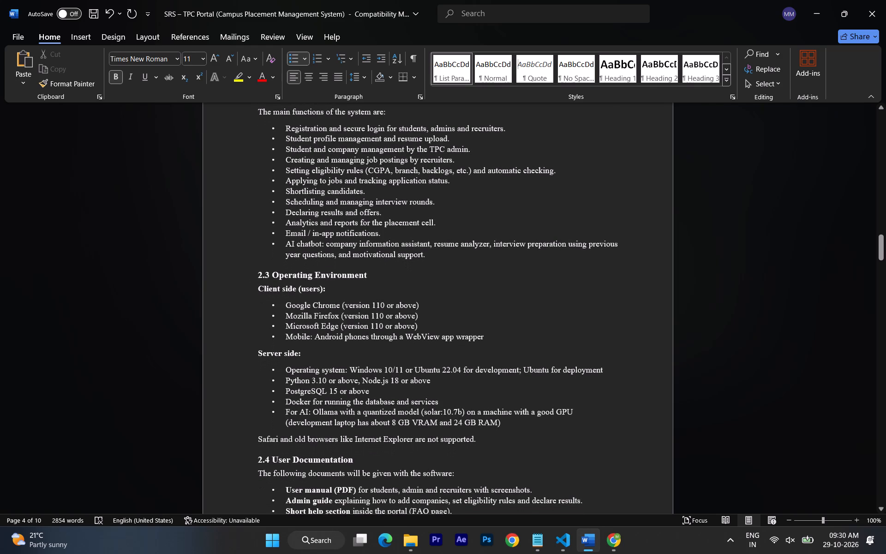
scroll(509, 284, down, 2)
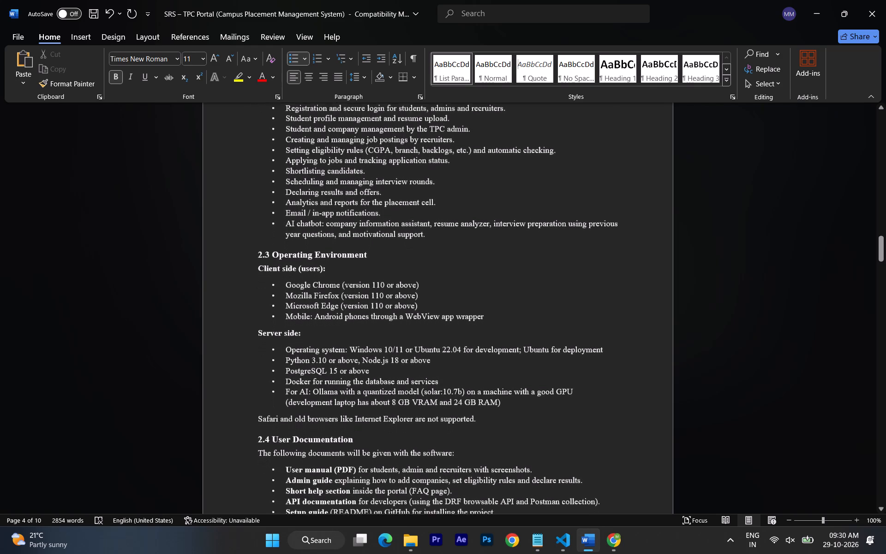
scroll(509, 284, down, 1)
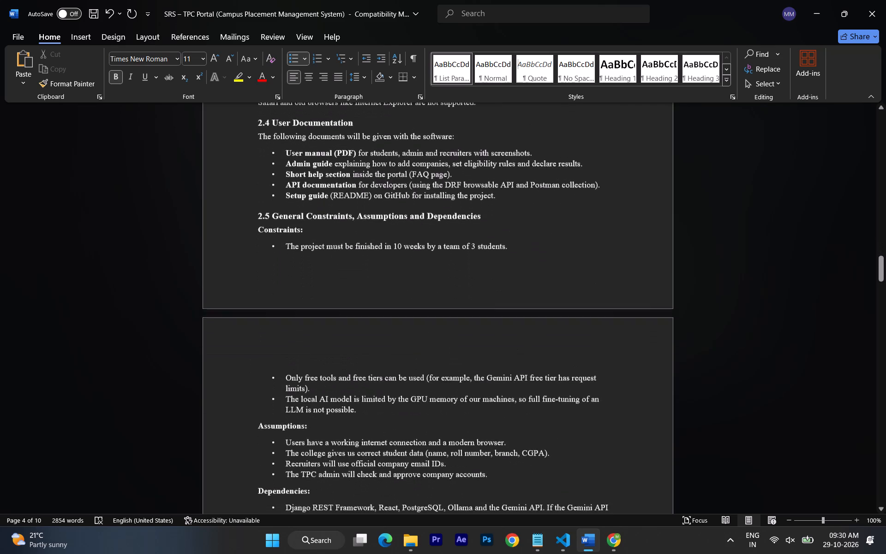
Shorten the operating system bullet under Server side in section 2.3 Operating Environment to "Operating system: Windows 11".
scroll(494, 283, up, 2)
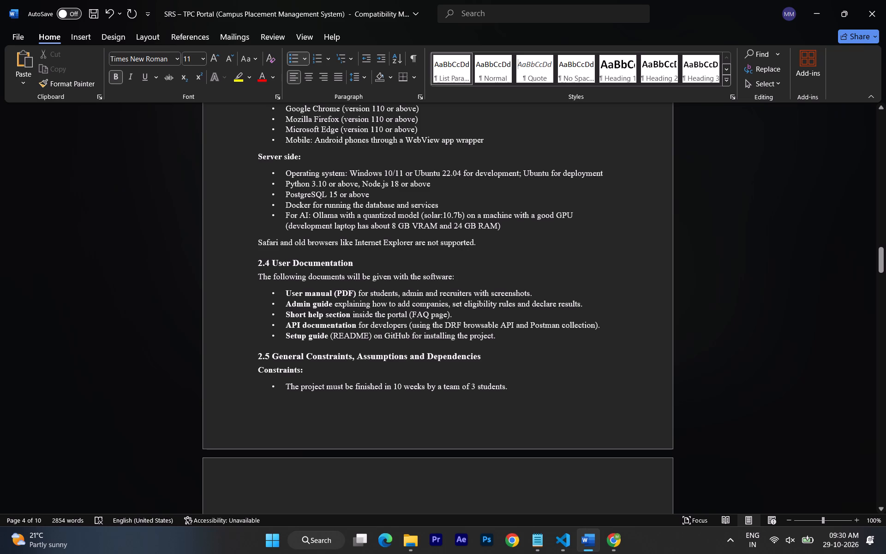
double_click(528, 171)
drag(605, 173, 546, 172)
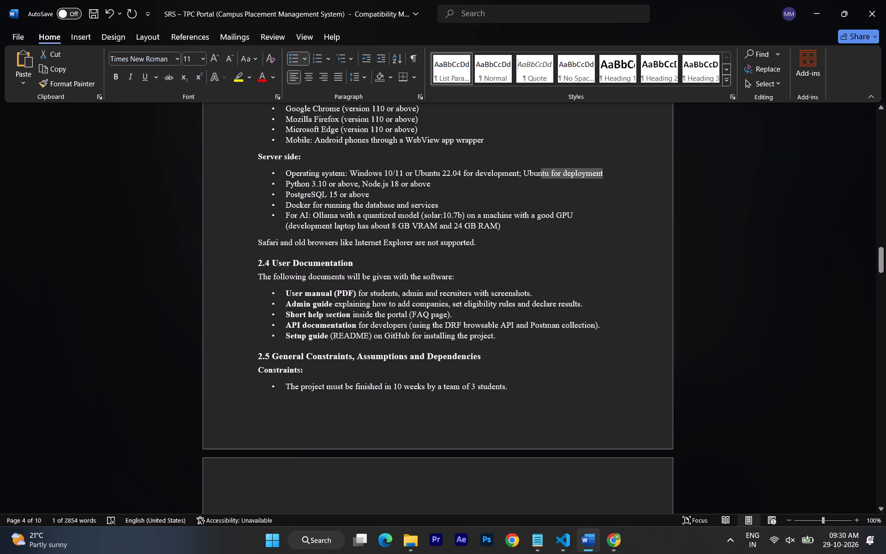
drag(546, 172, 406, 175)
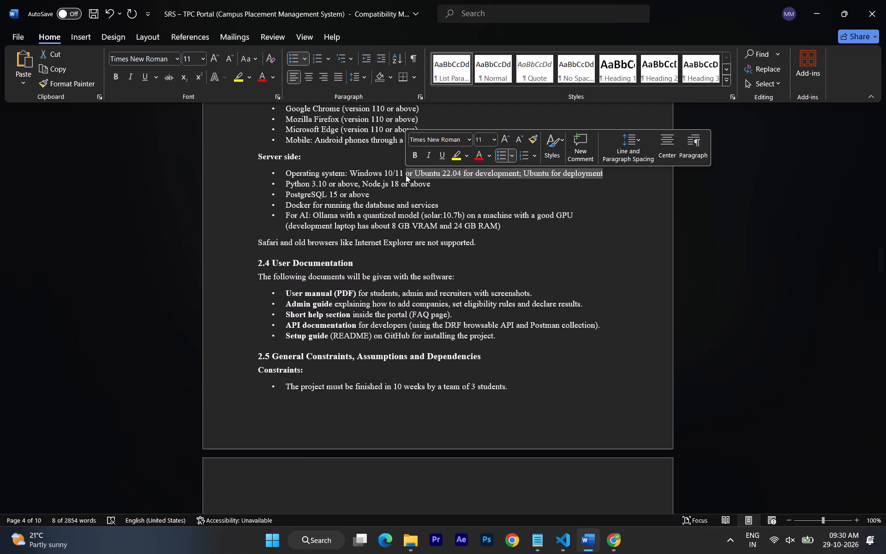
key(BackSpace)
key(BackSpace)
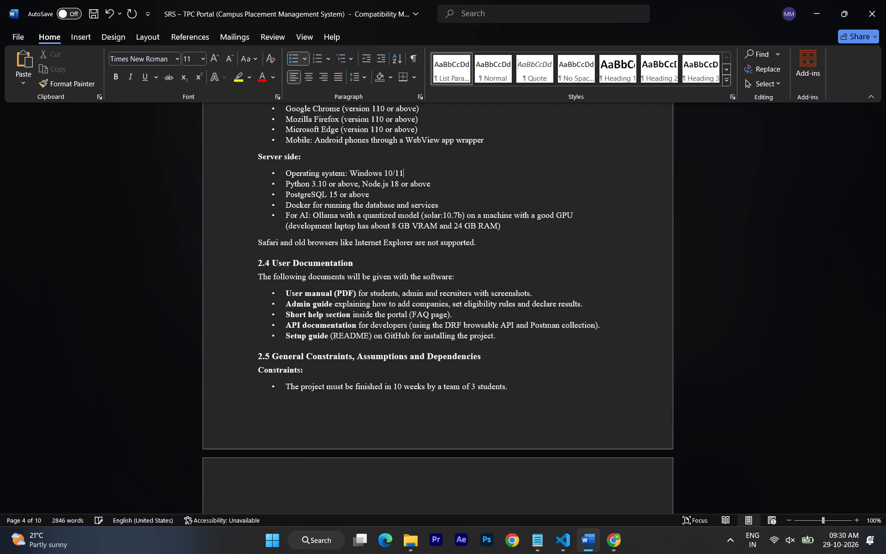
key(Left)
key(Left)
key(BackSpace)
key(BackSpace)
key(BackSpace)
Review the server-side list, section 2.4 User Documentation and section 2.5 for content and the page split.
scroll(537, 225, down, 1)
scroll(537, 225, up, 1)
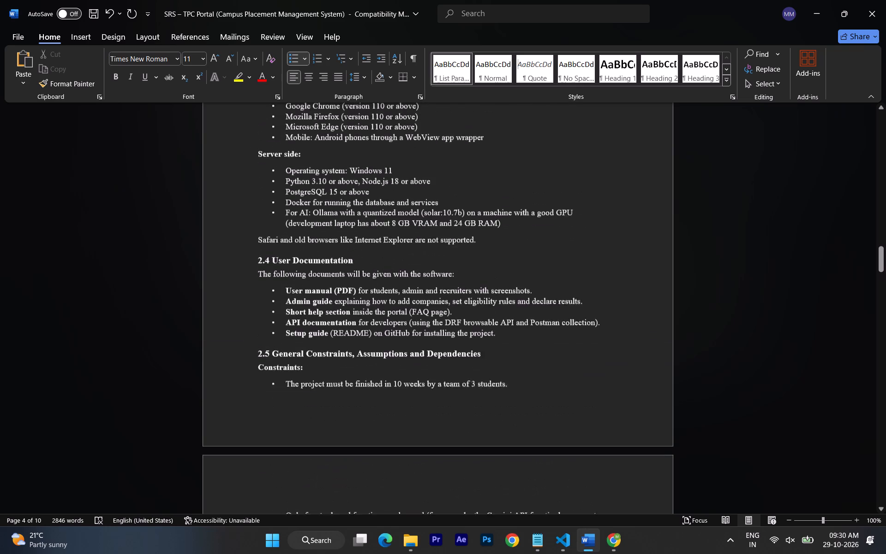
click(460, 237)
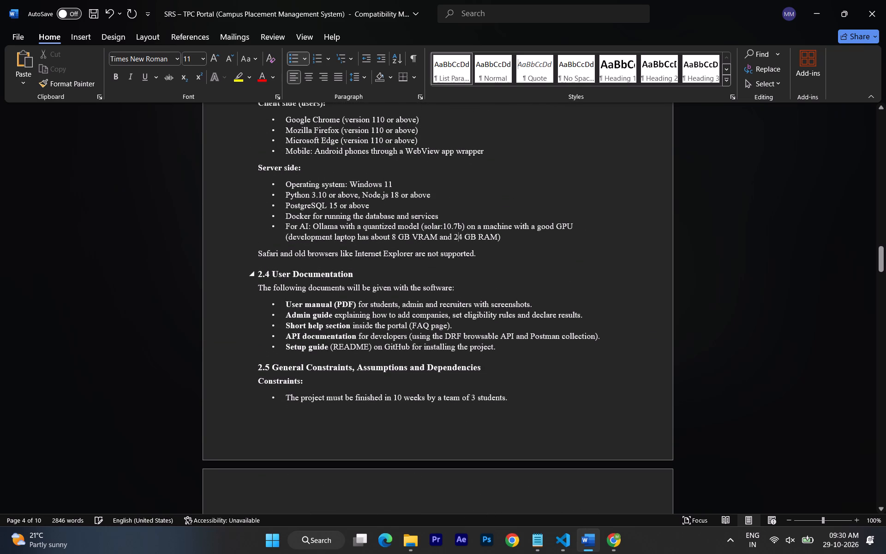
scroll(520, 267, down, 1)
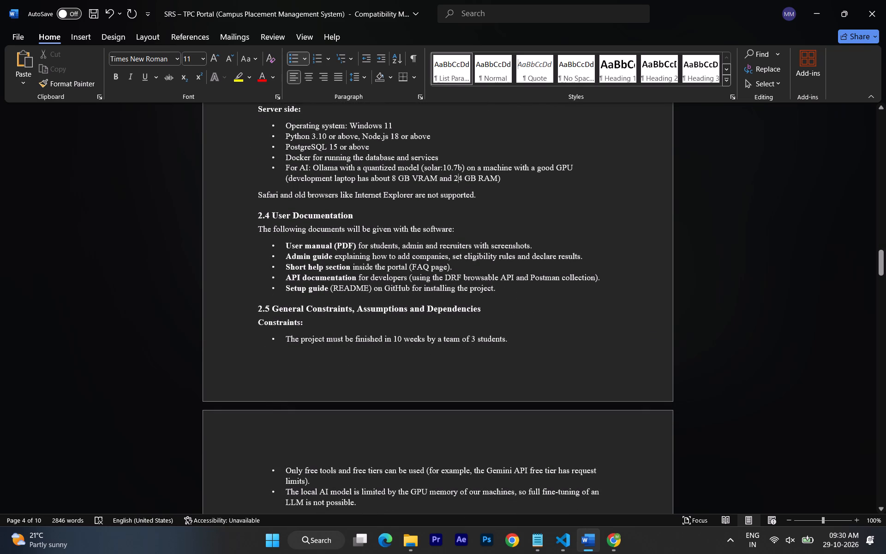
scroll(520, 267, down, 1)
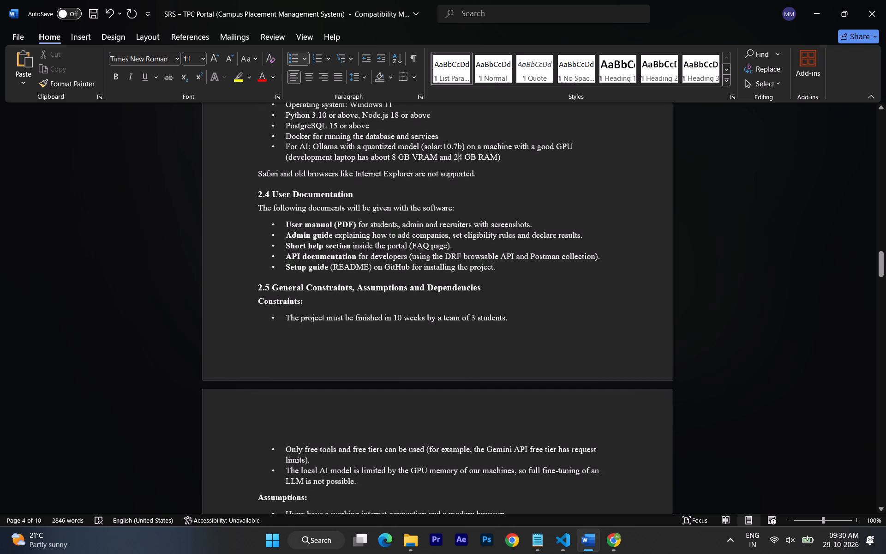
scroll(520, 267, down, 1)
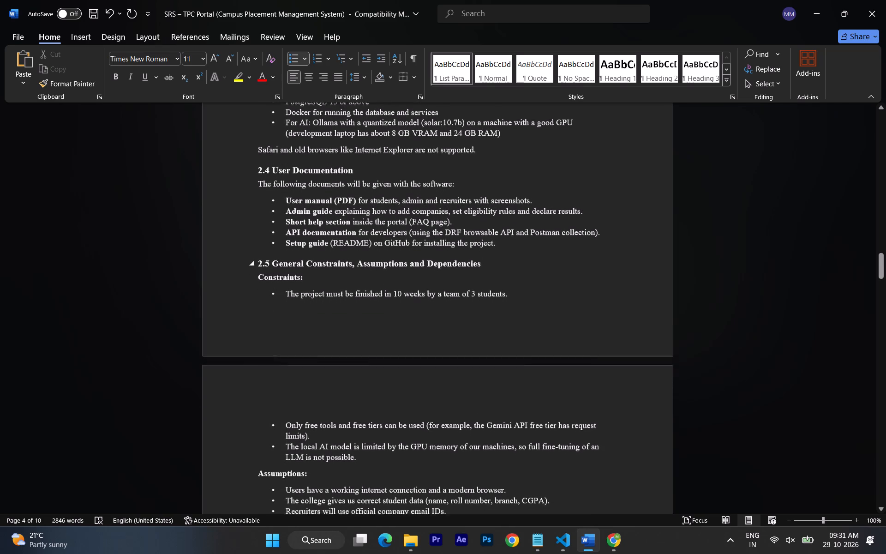
scroll(520, 267, down, 3)
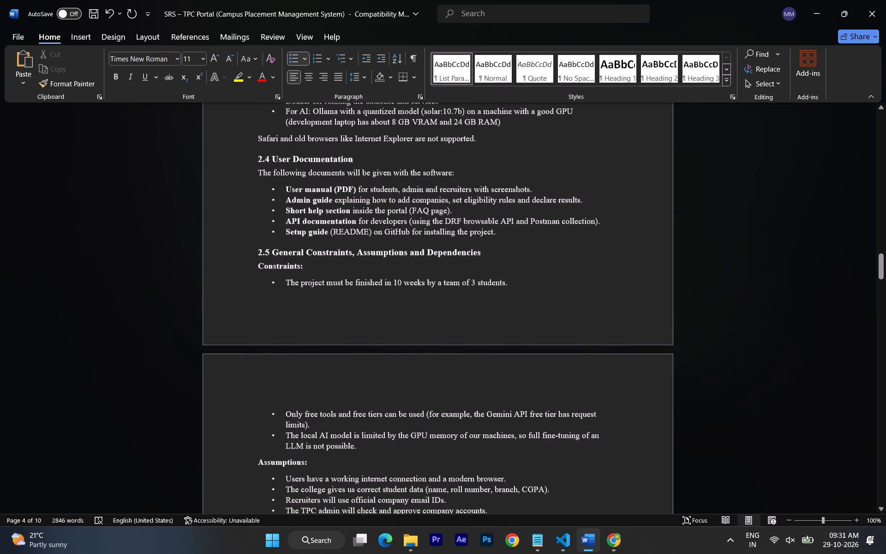
scroll(520, 267, down, 1)
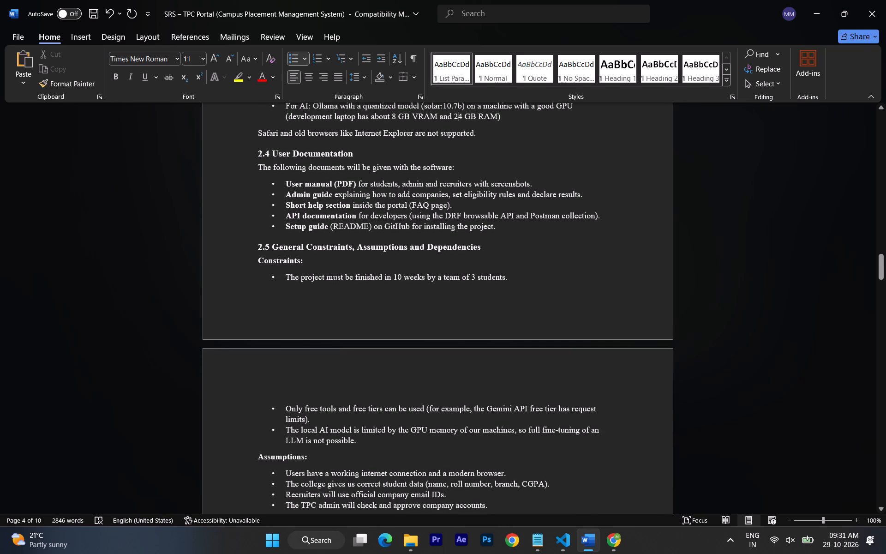
scroll(520, 267, down, 1)
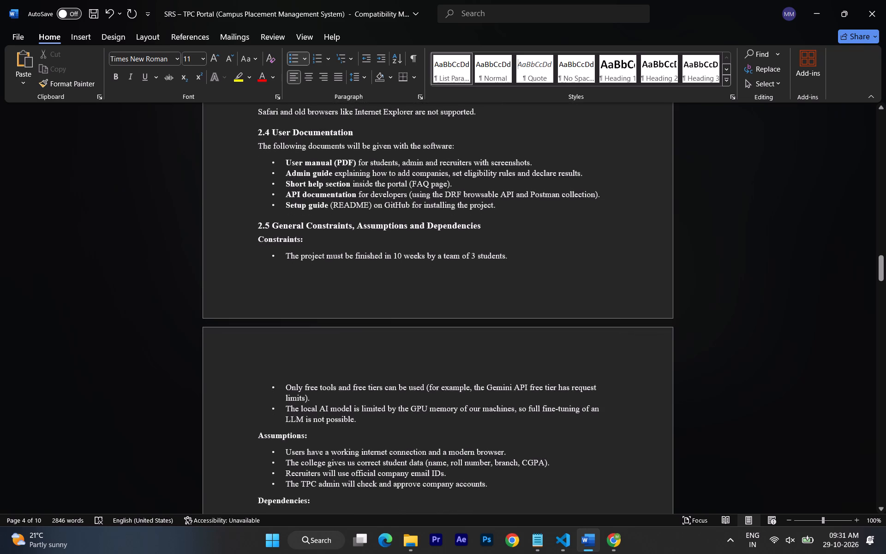
scroll(520, 267, down, 5)
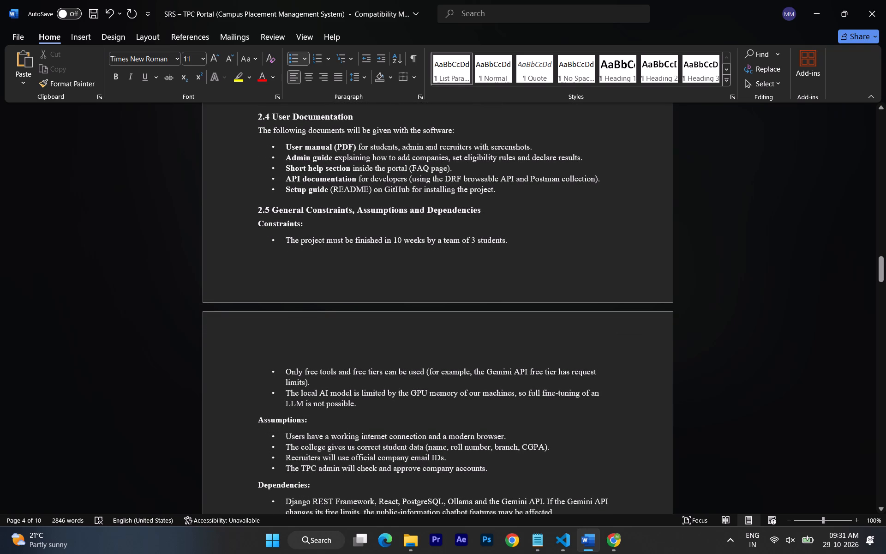
scroll(520, 267, down, 1)
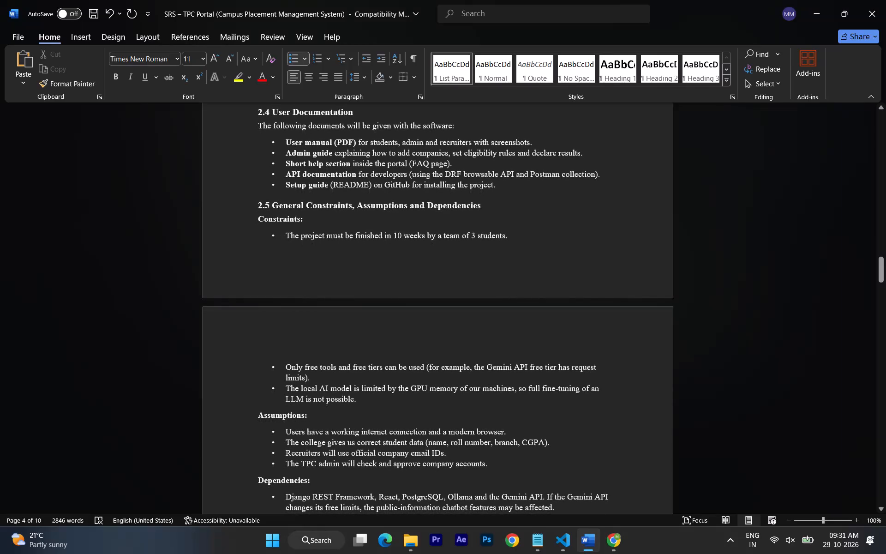
Insert an empty line before the 2.5 General Constraints, Assumptions and Dependencies heading to push it onto the next page.
scroll(520, 267, down, 2)
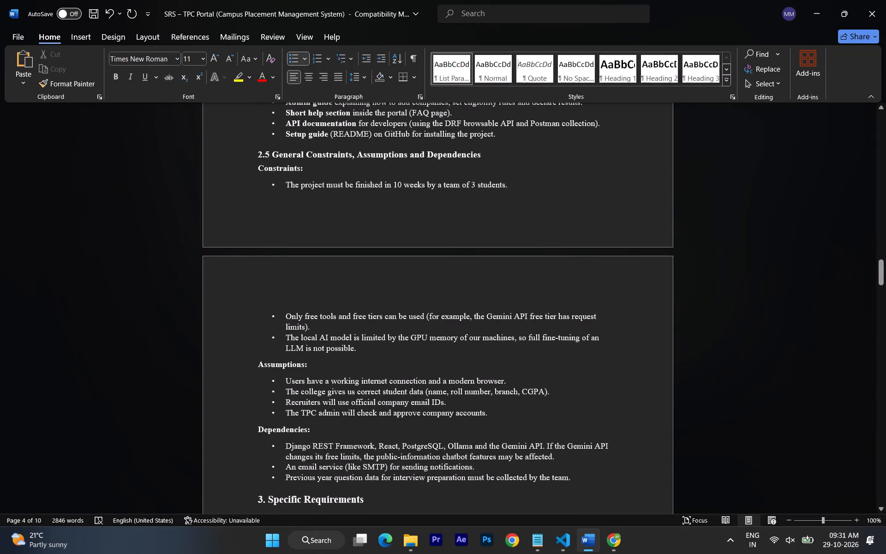
click(258, 153)
key(Return)
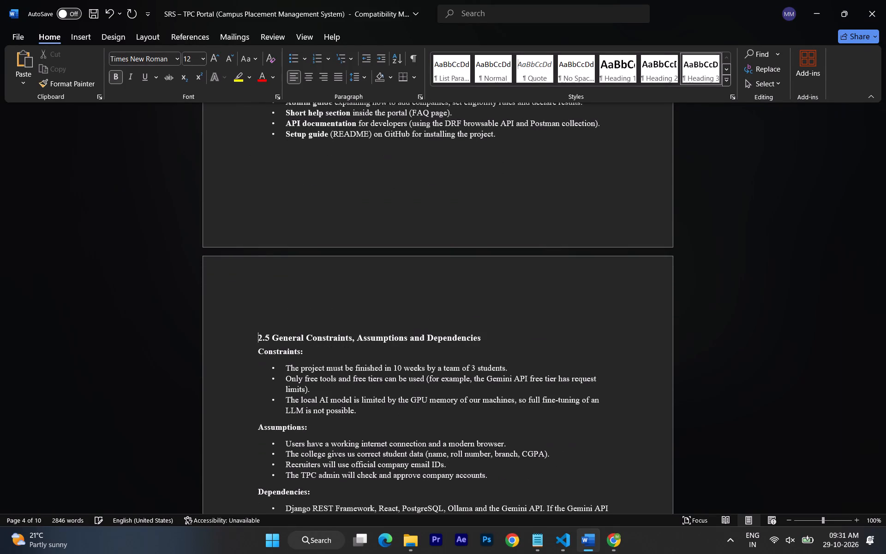
scroll(258, 153, down, 1)
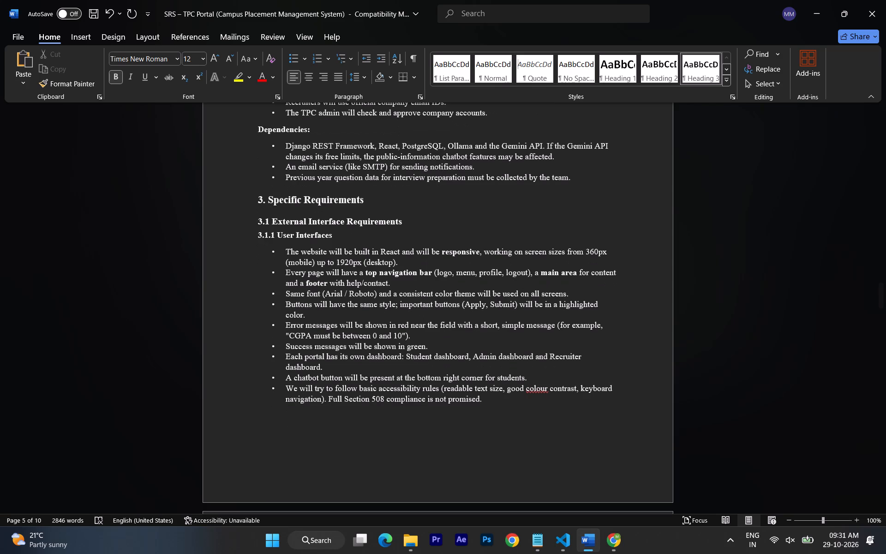
scroll(466, 259, down, 1)
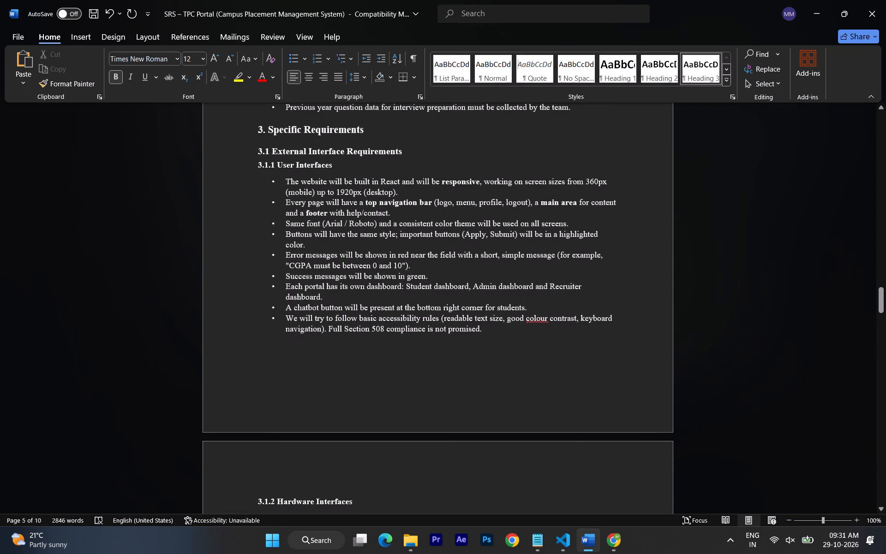
scroll(466, 259, down, 1)
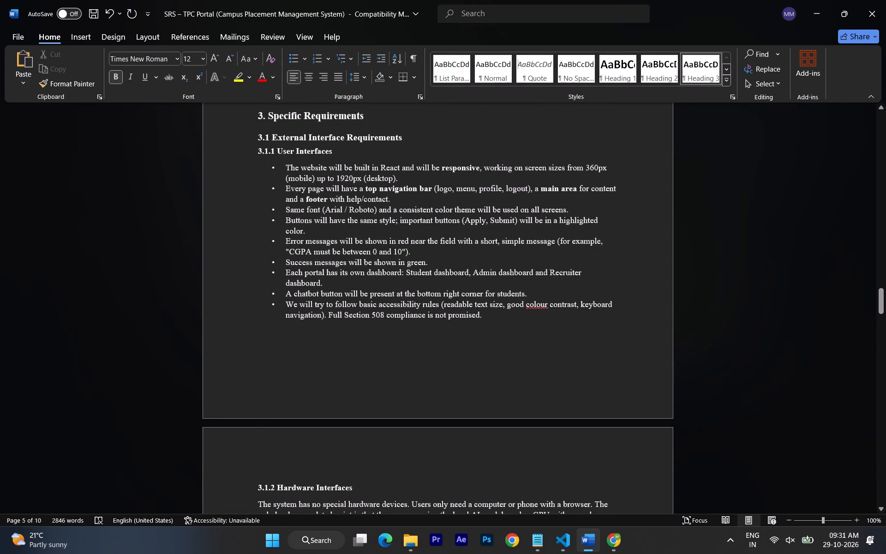
scroll(466, 259, down, 2)
scroll(466, 259, up, 1)
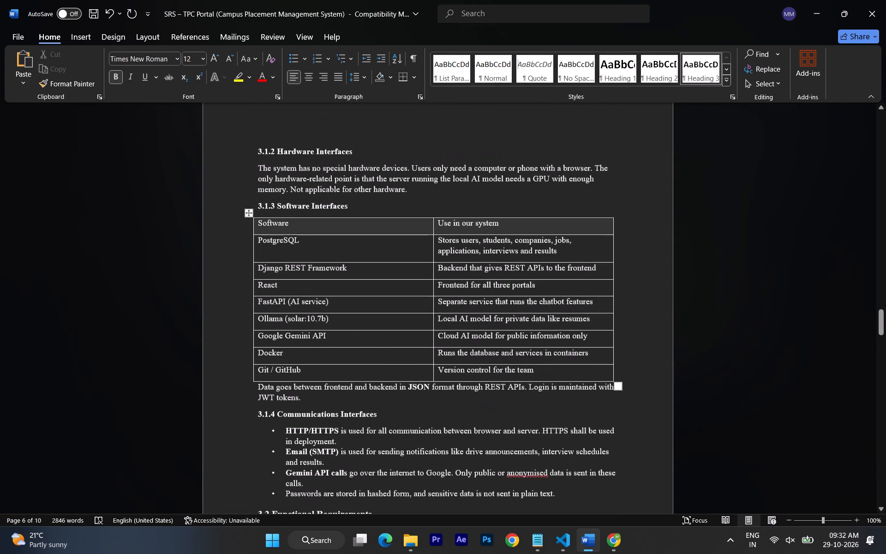
scroll(466, 259, down, 1)
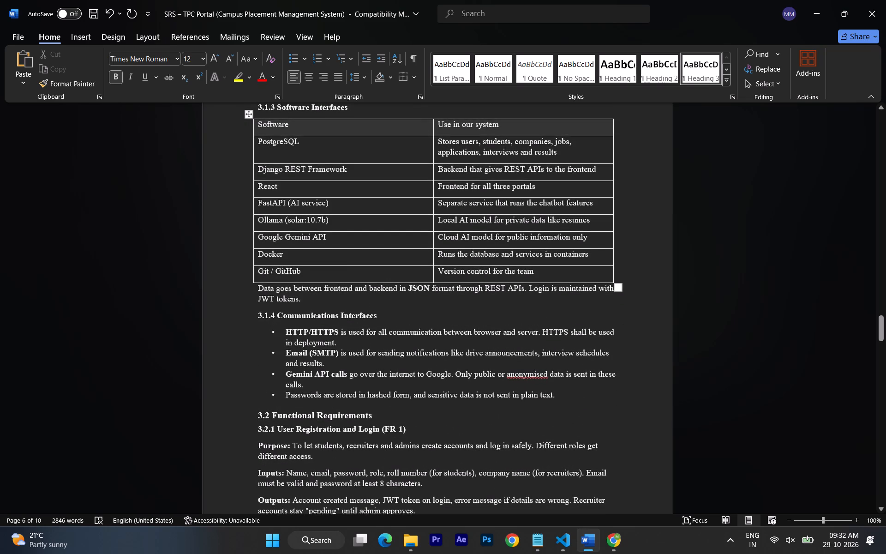
Review the functional requirements from 3.2.1 User Registration and Login through 3.2.6 Job Application and Status Tracking.
scroll(466, 259, down, 2)
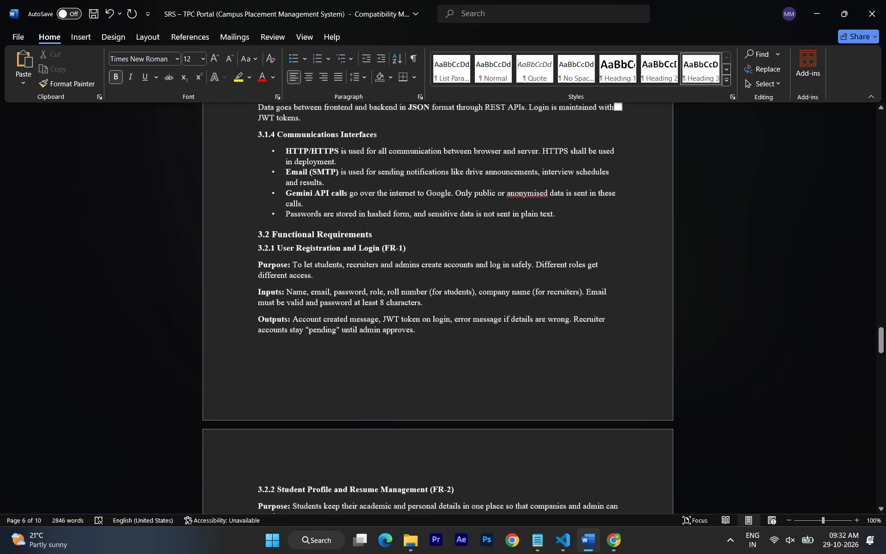
click(354, 241)
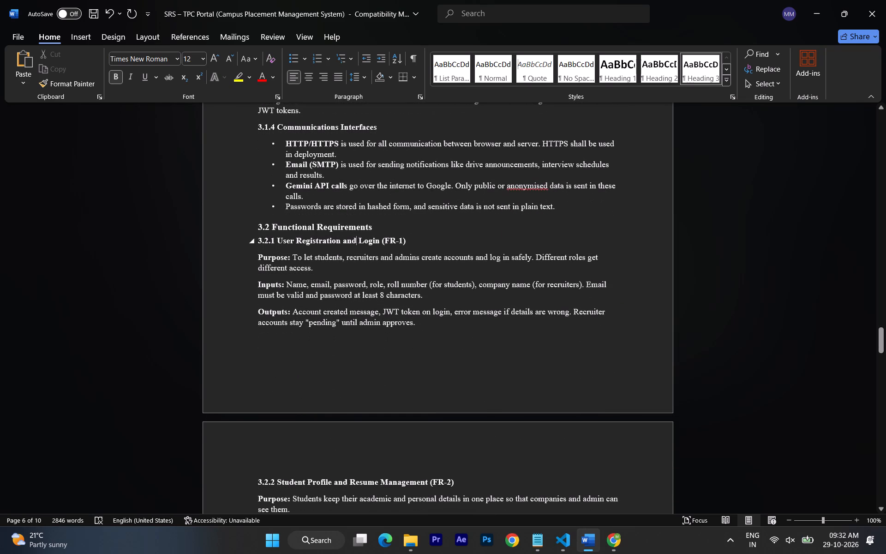
click(330, 226)
click(344, 289)
scroll(344, 289, down, 1)
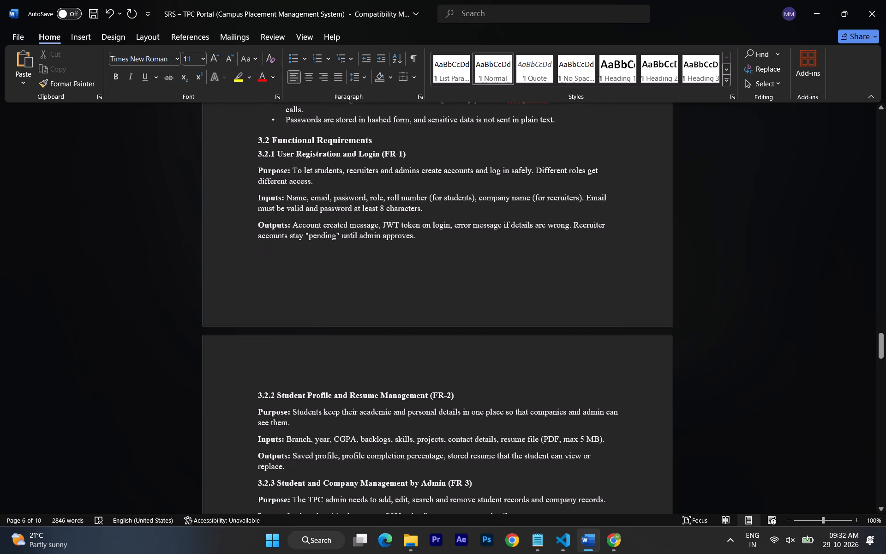
scroll(344, 289, down, 2)
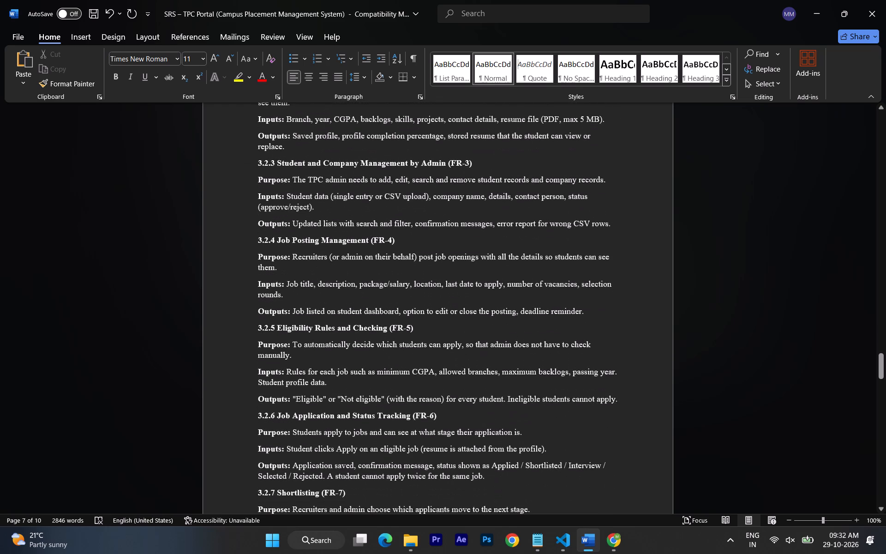
scroll(344, 289, down, 1)
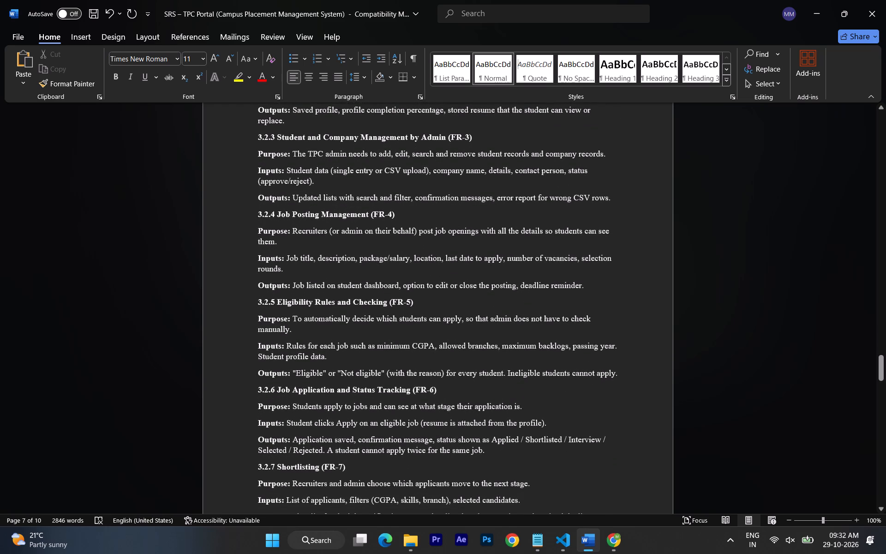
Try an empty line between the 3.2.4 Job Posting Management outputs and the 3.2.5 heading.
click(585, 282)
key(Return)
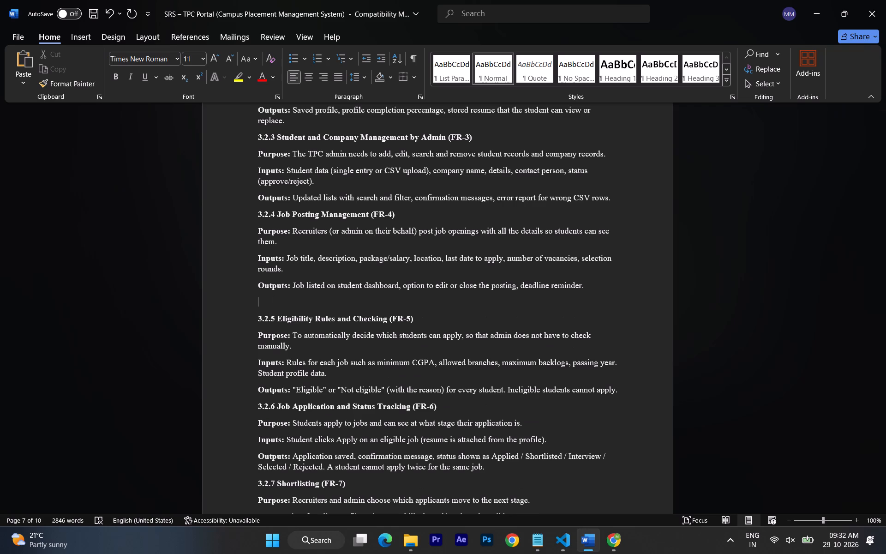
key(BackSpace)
Review the remaining functional requirements, the 3.3 Nonfunctional Requirements table, sections 3.4 and 3.5, and the To Be Determined List.
scroll(585, 282, down, 1)
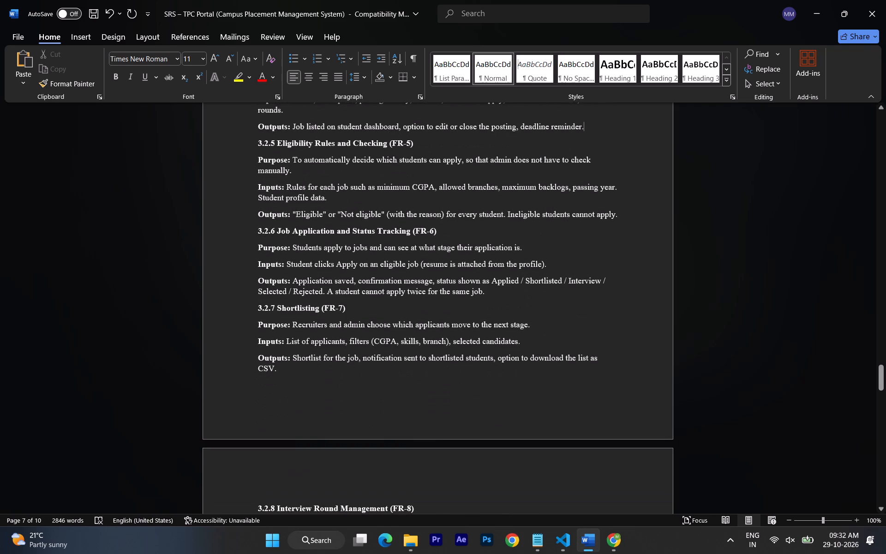
scroll(585, 282, down, 2)
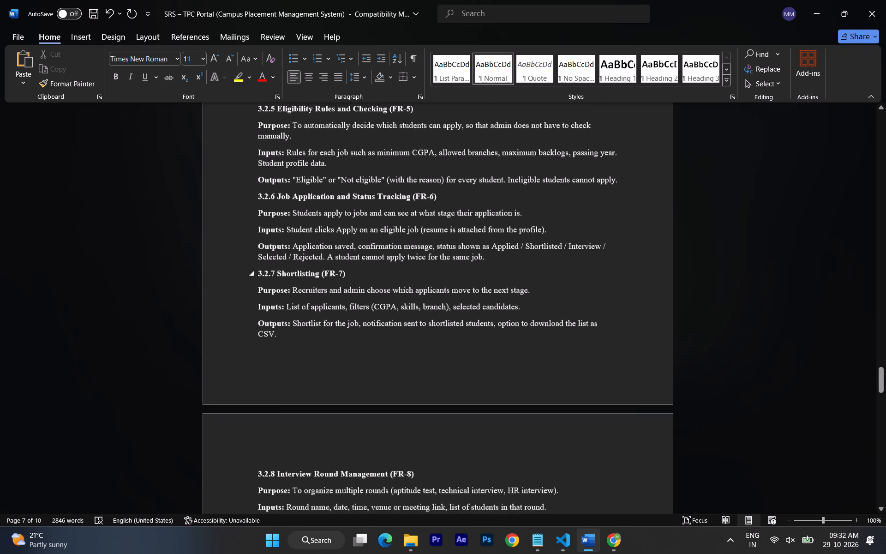
scroll(585, 282, down, 4)
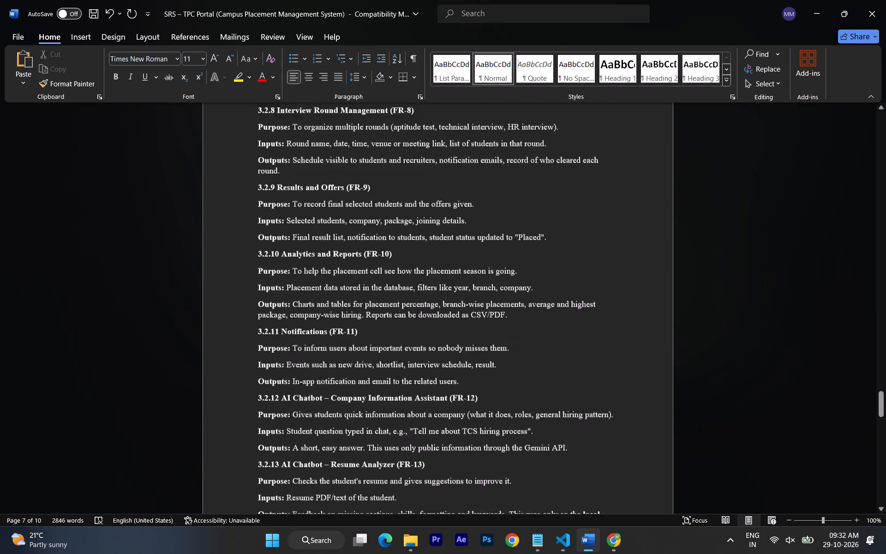
scroll(585, 282, down, 3)
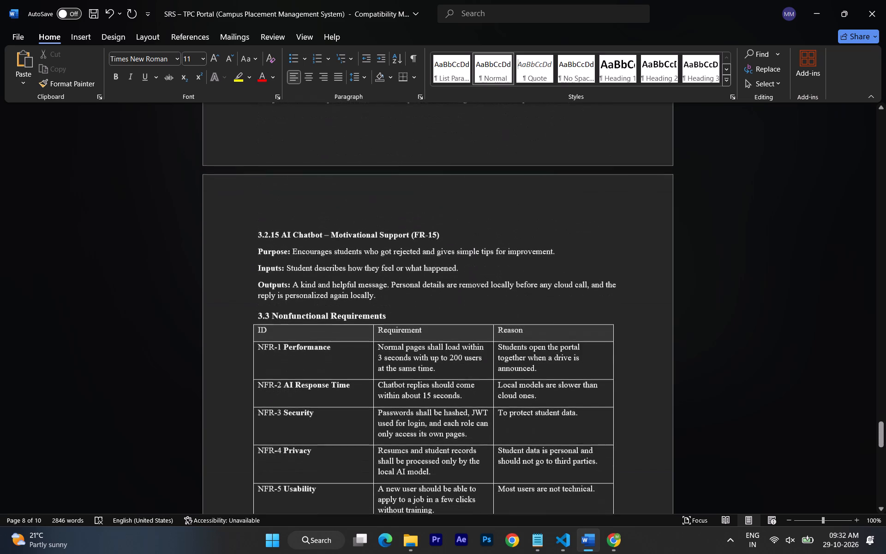
scroll(585, 282, down, 3)
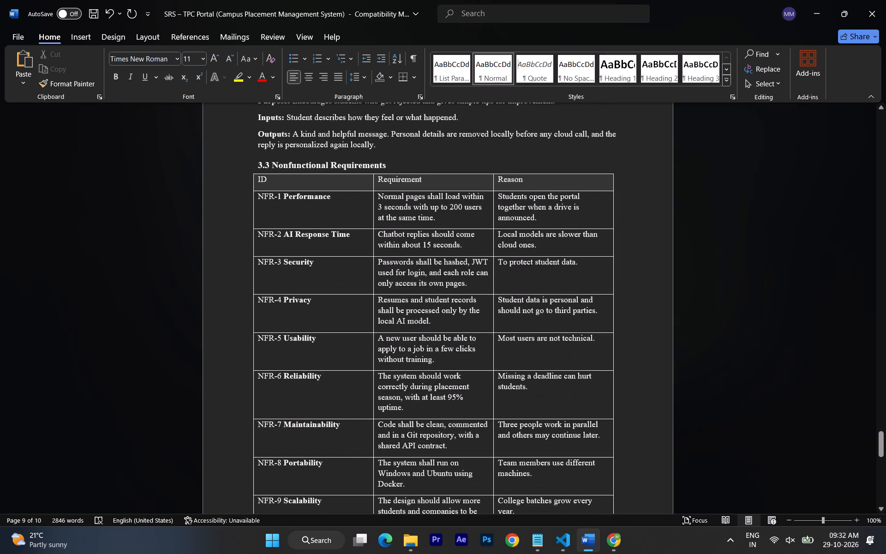
scroll(585, 282, down, 3)
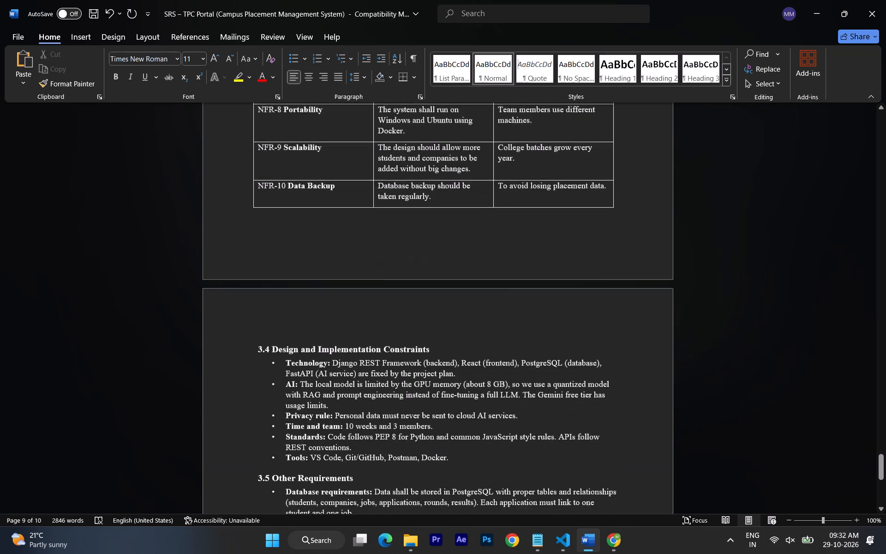
scroll(585, 282, down, 3)
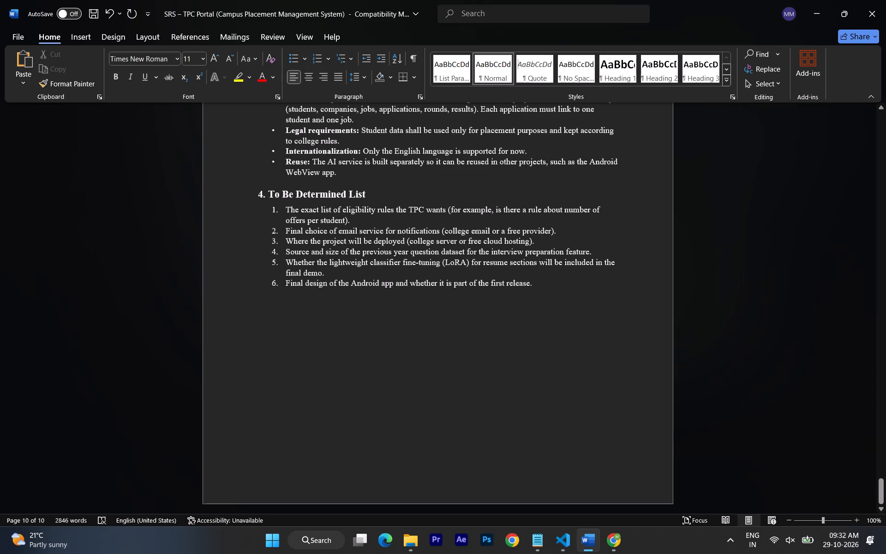
scroll(585, 282, down, 1)
Go back to the document title area, and switch to Notepad to read the report submission formatting notes.
scroll(416, 194, up, 10)
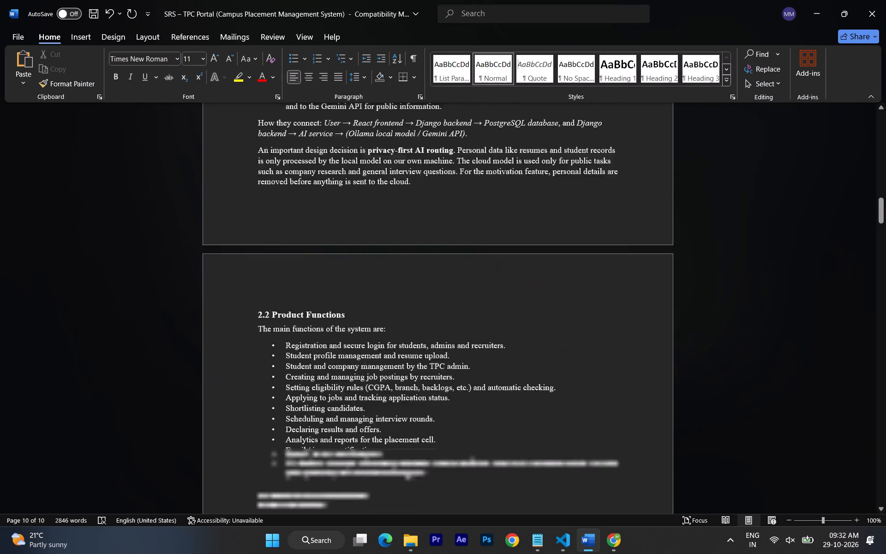
scroll(416, 194, up, 12)
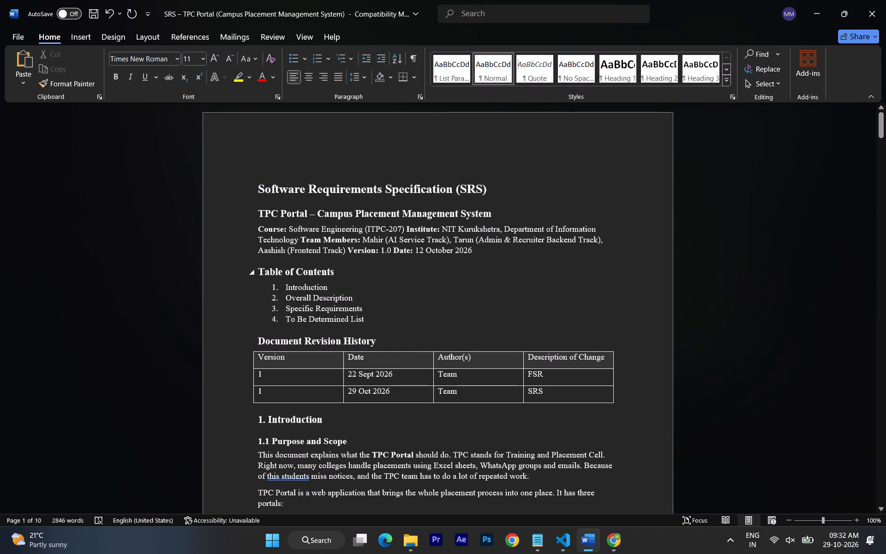
click(290, 210)
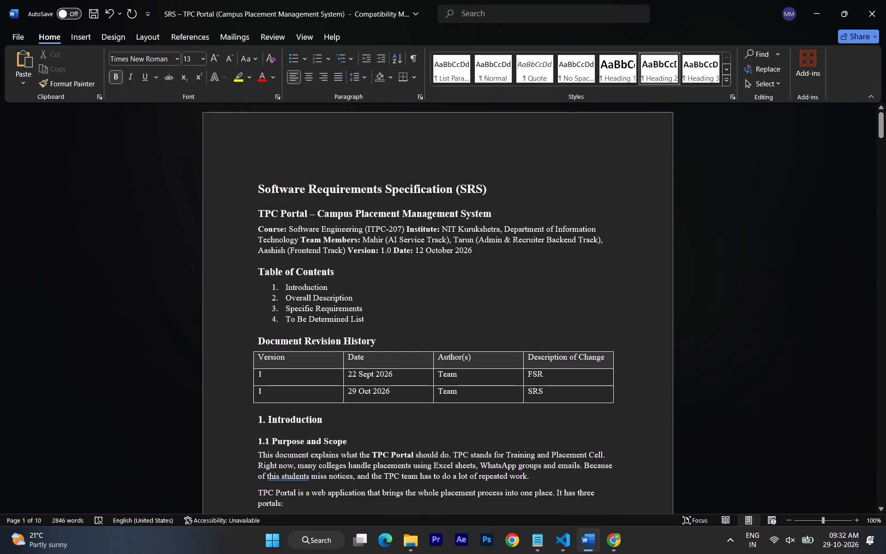
click(327, 536)
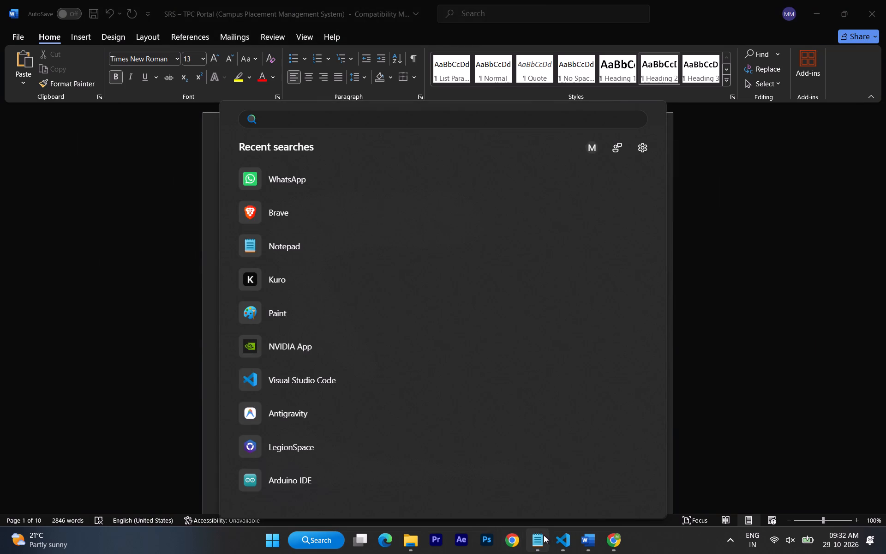
click(543, 535)
click(344, 329)
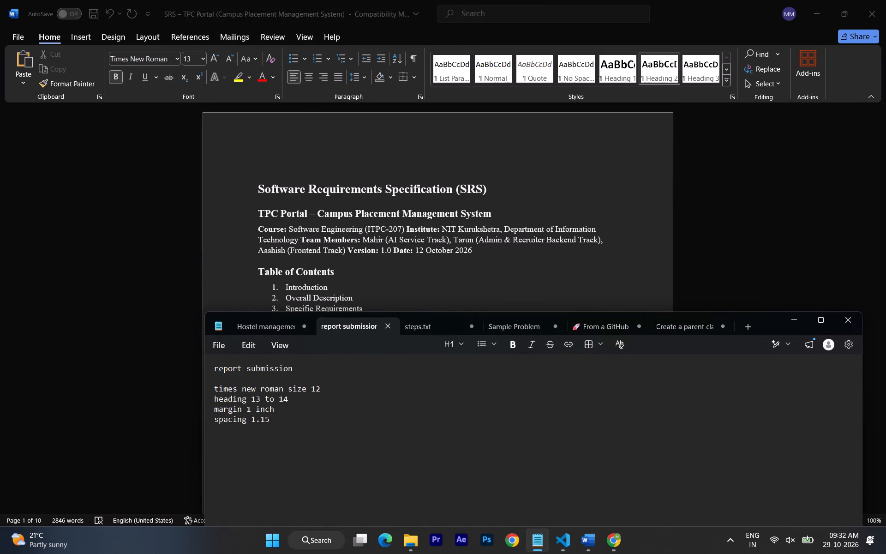
Back in Word, set the line spacing of the entire SRS document to 1.15.
click(563, 249)
key(ctrl+a)
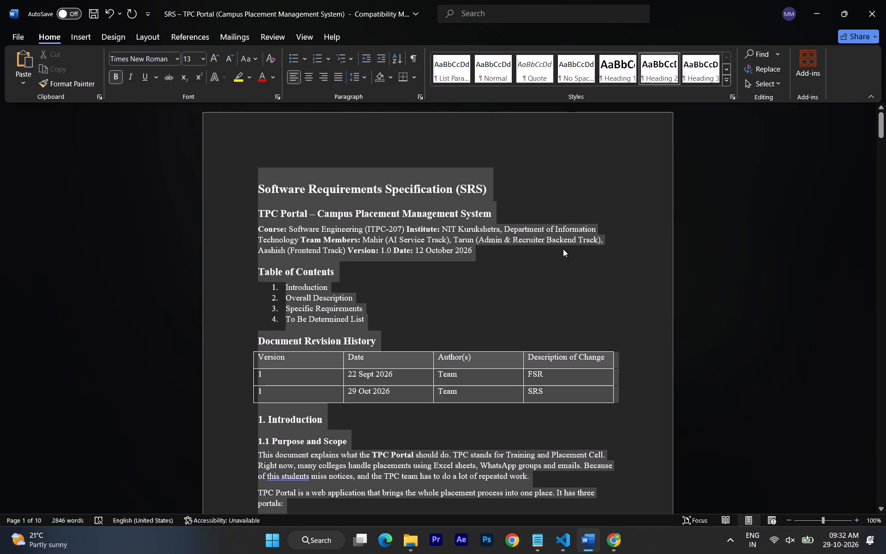
click(361, 79)
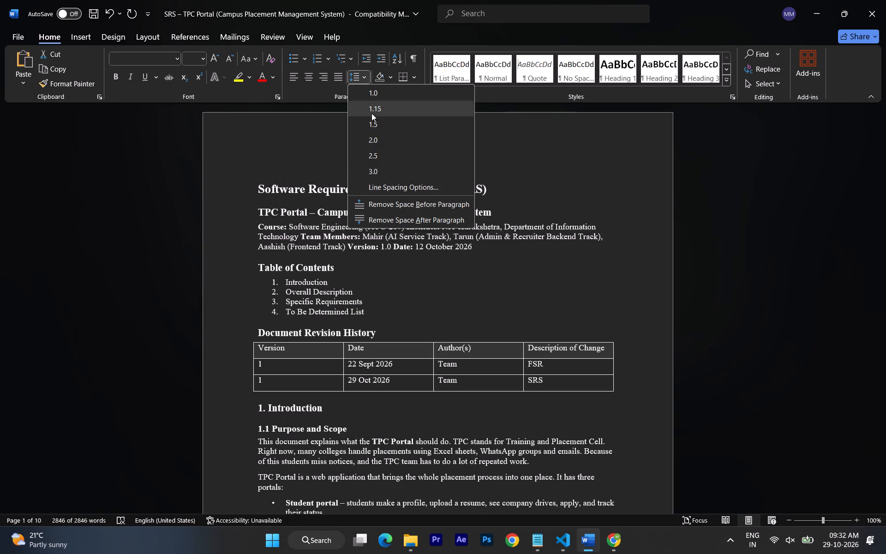
click(377, 105)
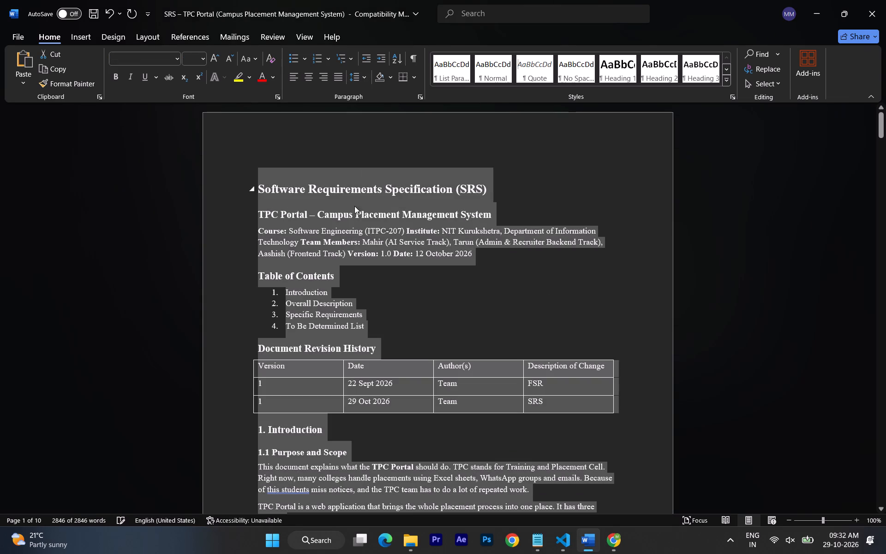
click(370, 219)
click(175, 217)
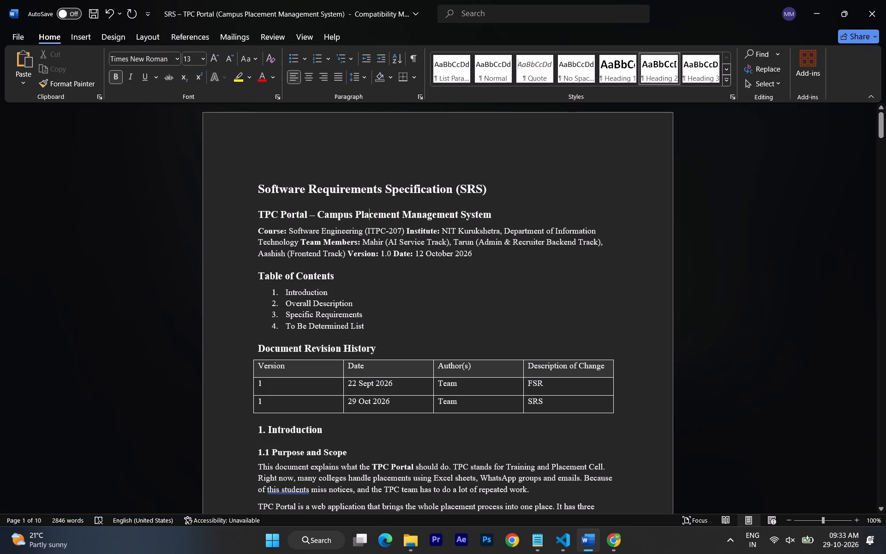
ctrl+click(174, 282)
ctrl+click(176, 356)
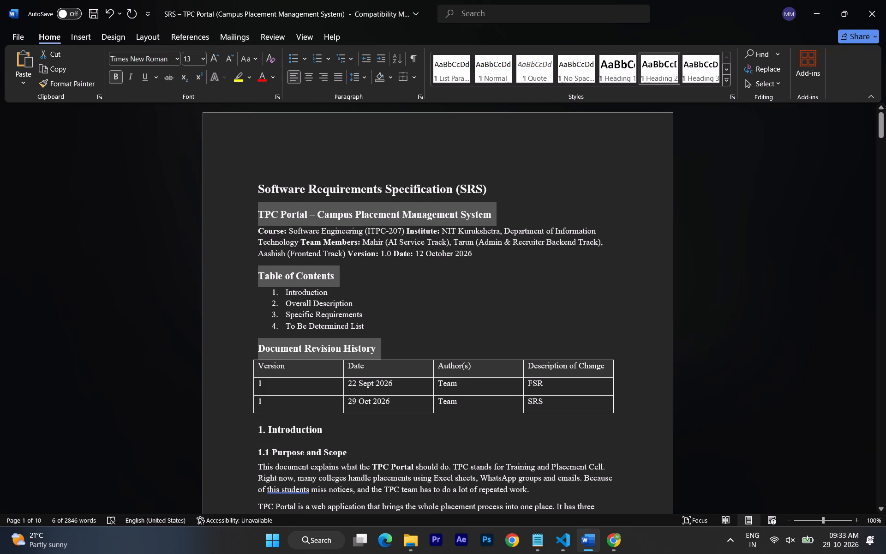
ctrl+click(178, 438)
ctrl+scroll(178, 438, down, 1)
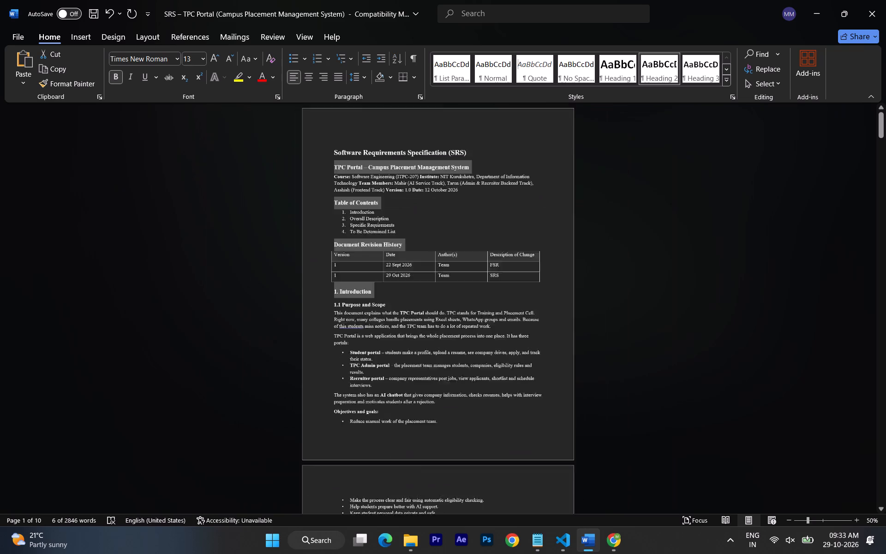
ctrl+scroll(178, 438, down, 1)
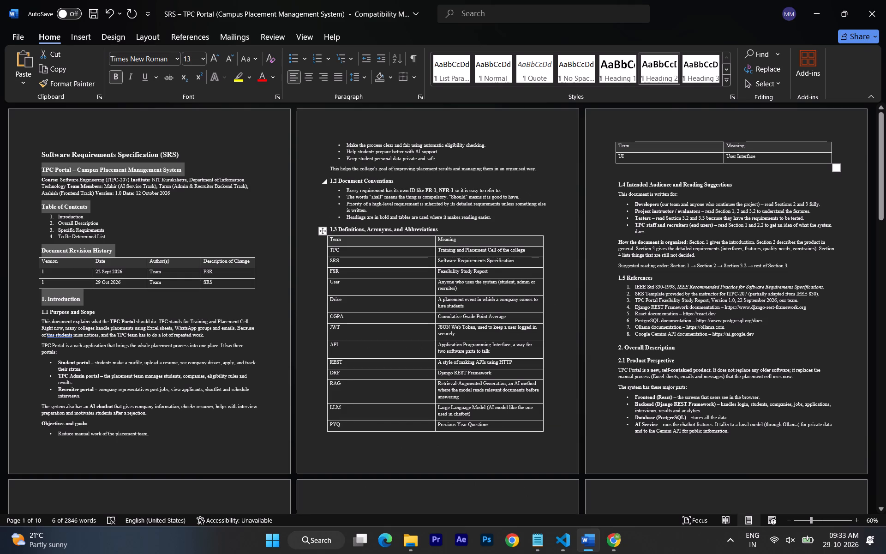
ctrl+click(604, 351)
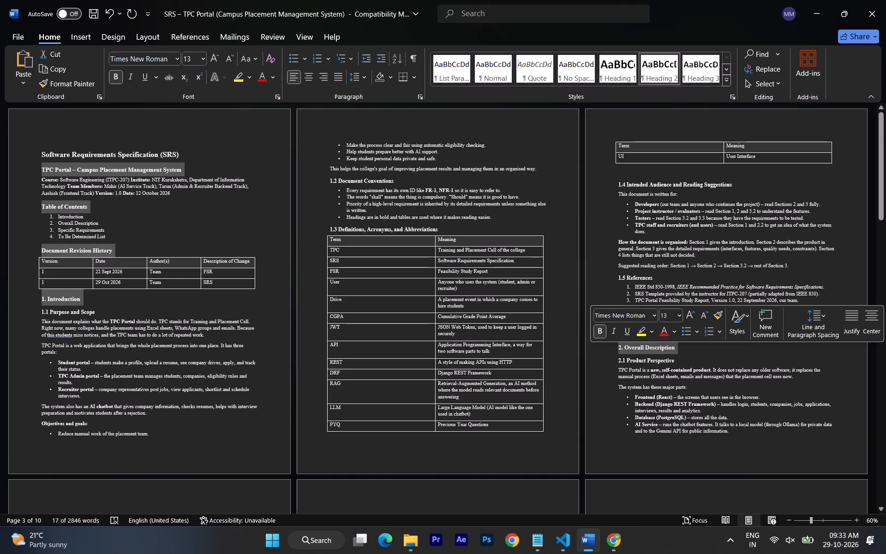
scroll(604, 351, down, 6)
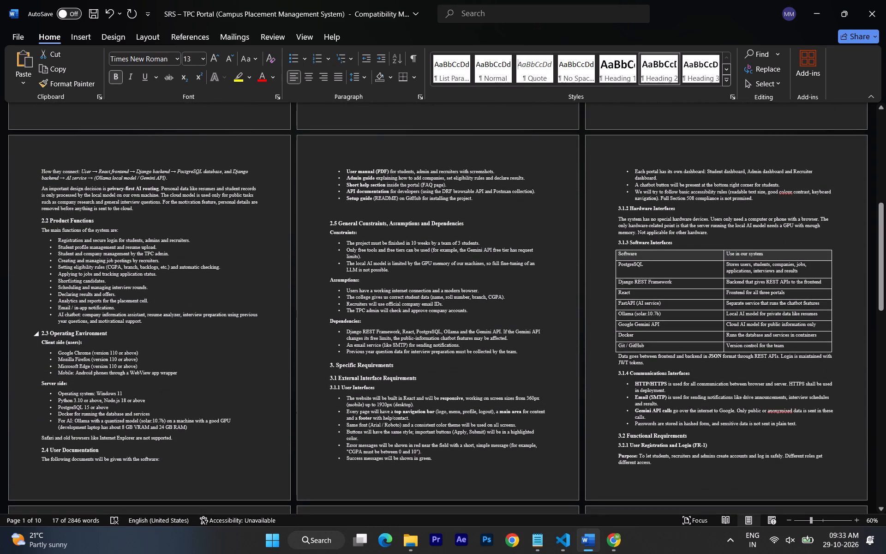
Set the text of the entire SRS document to Times New Roman at font size 10.
click(183, 307)
key(ctrl+a)
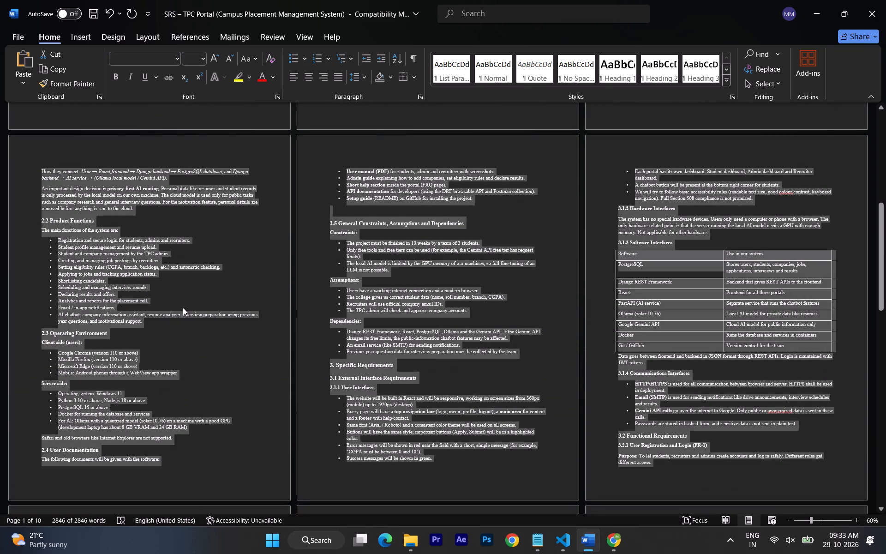
click(190, 56)
text(10)
key(Return)
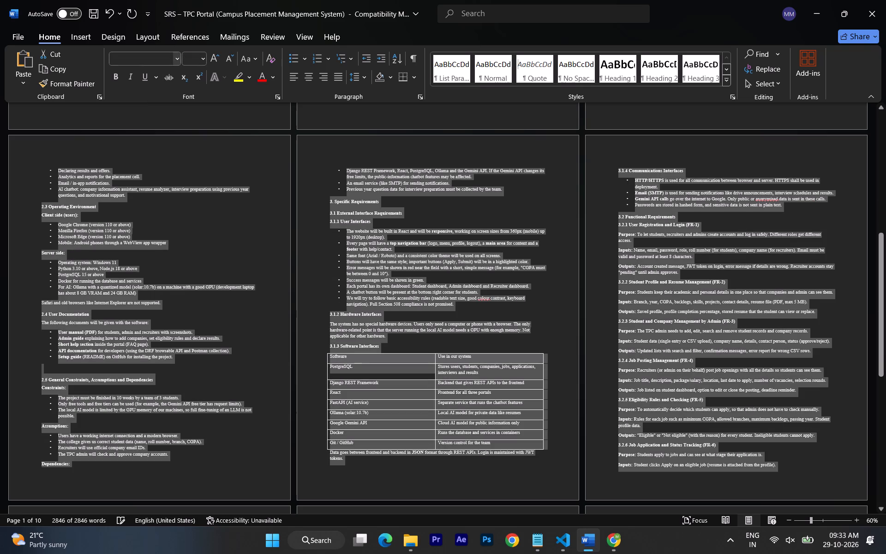
click(149, 59)
text(time)
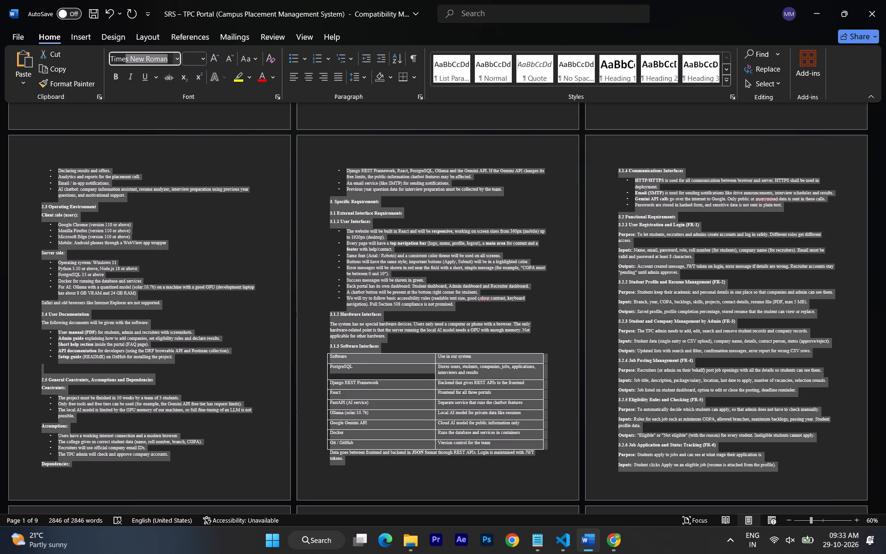
key(Return)
click(186, 215)
Set the TPC Portal subtitle, Table of Contents, Document Revision History and the main section headings 1 to 4 to font size 14.
scroll(186, 215, up, 5)
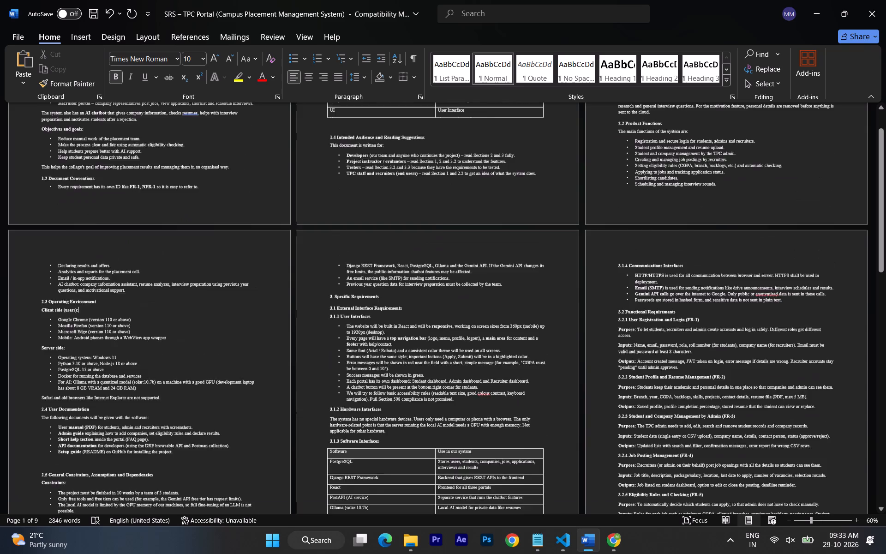
scroll(186, 215, up, 2)
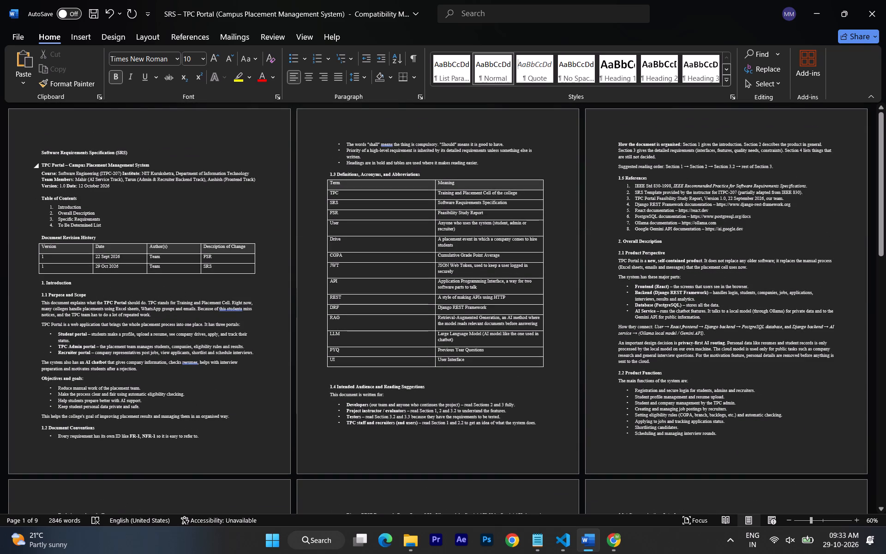
ctrl+click(22, 162)
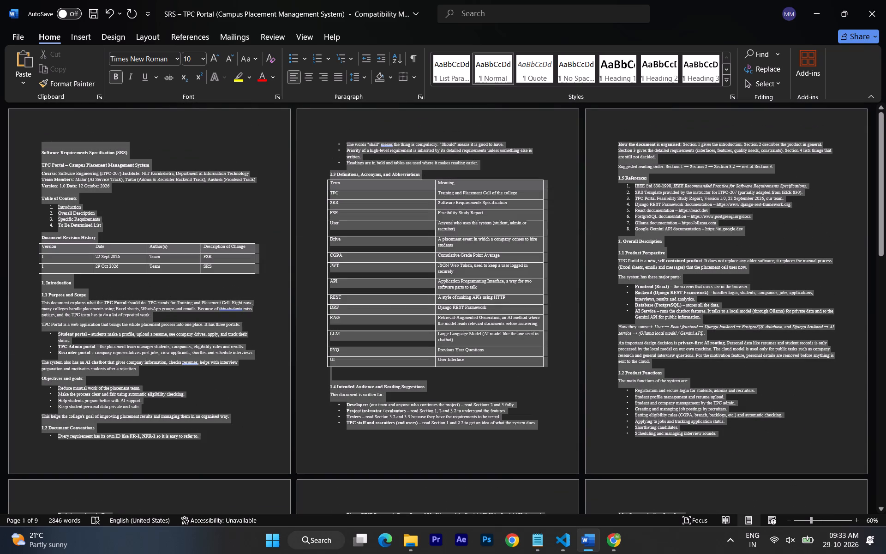
click(22, 162)
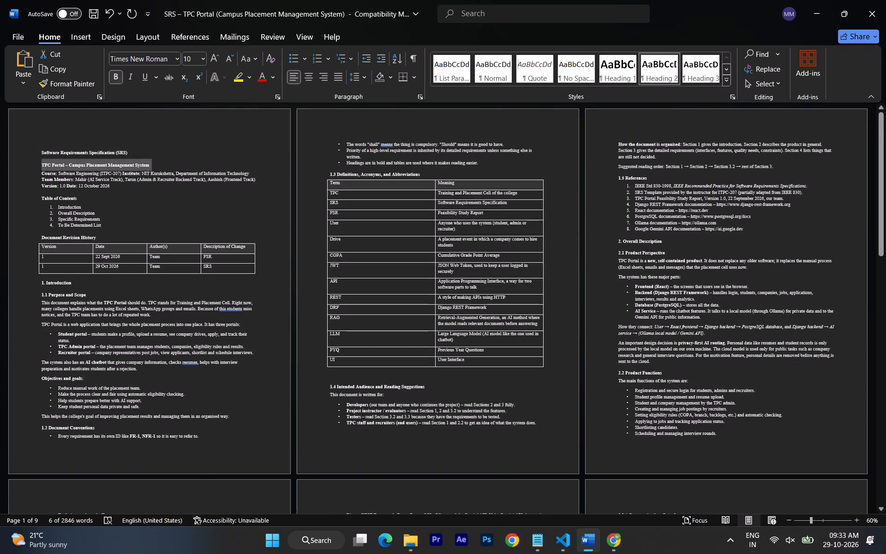
ctrl+click(27, 202)
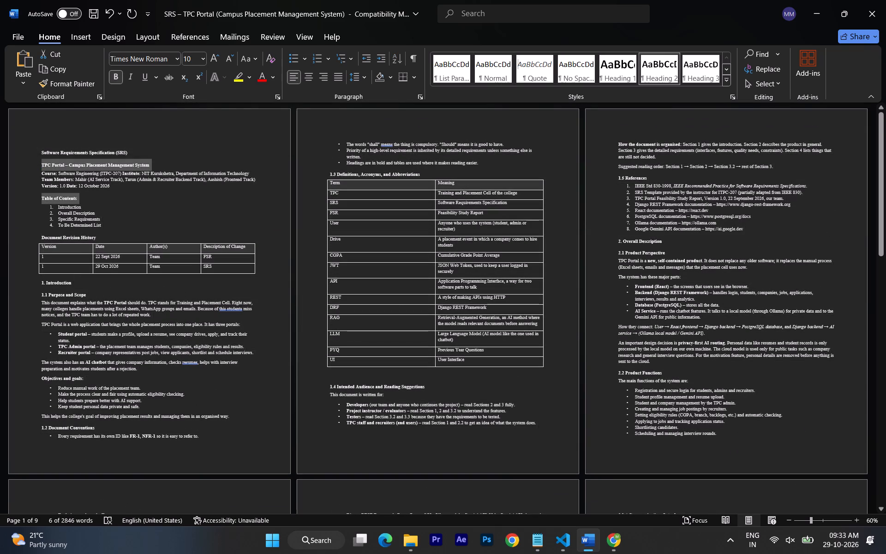
ctrl+click(29, 242)
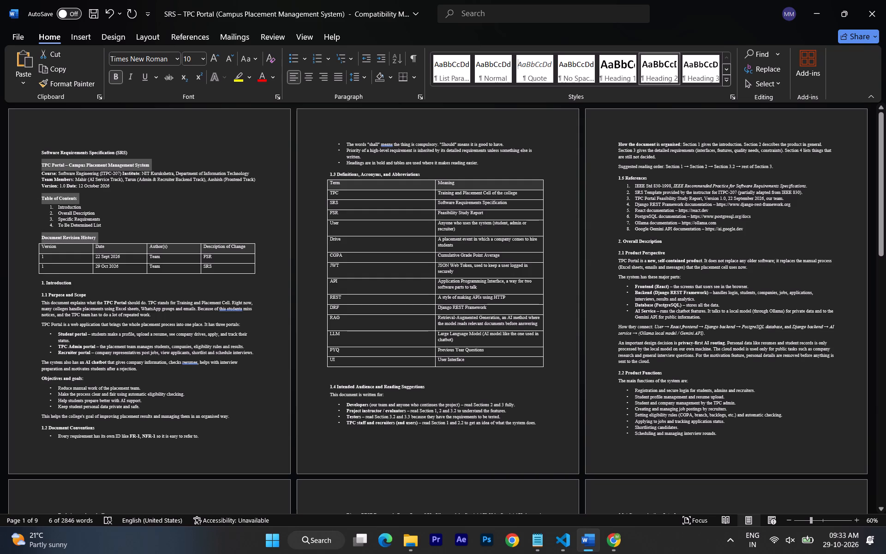
ctrl+click(30, 287)
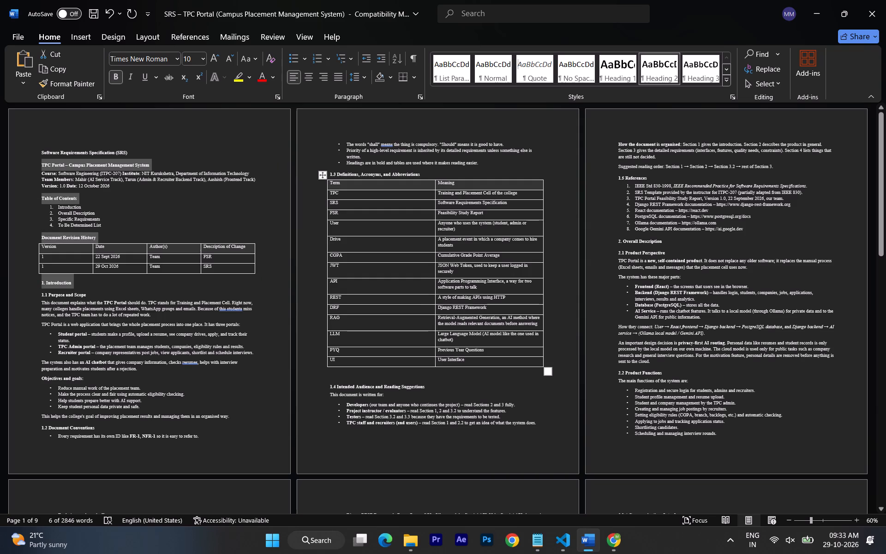
ctrl+click(597, 243)
scroll(597, 243, down, 3)
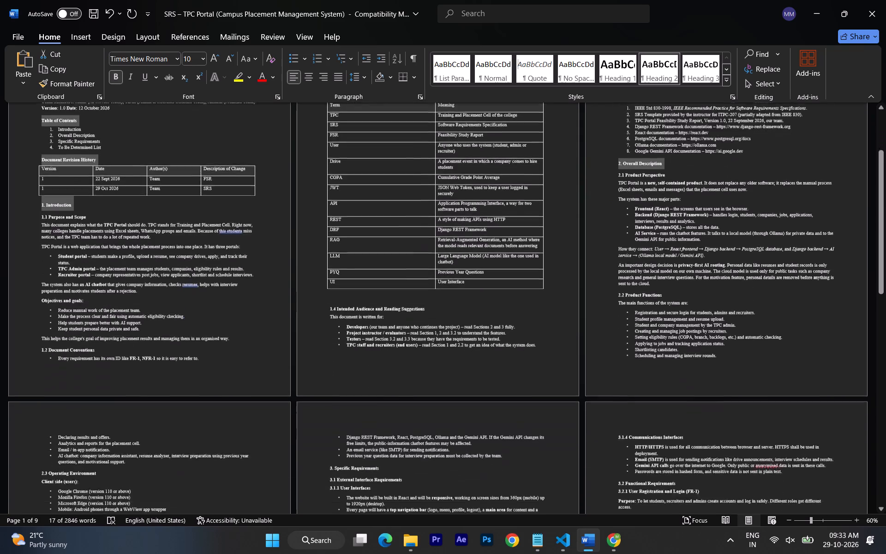
scroll(597, 243, down, 3)
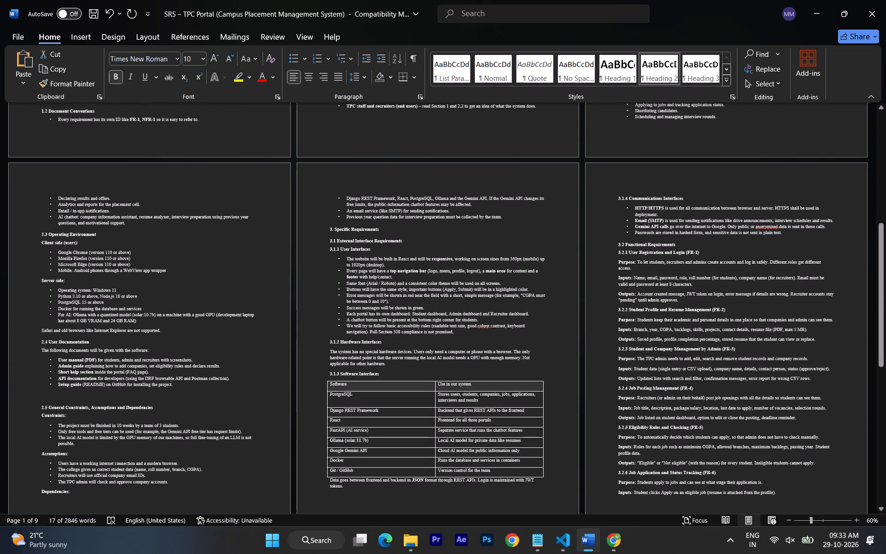
ctrl+click(312, 229)
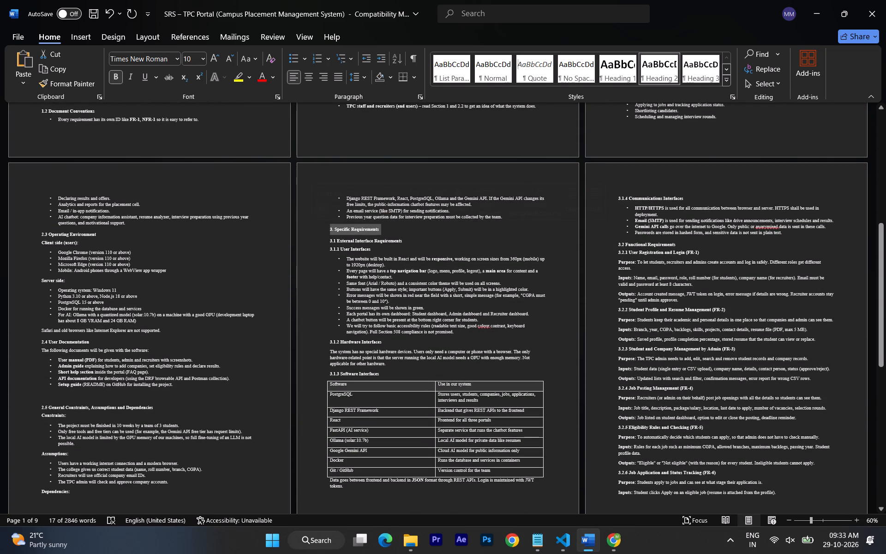
scroll(561, 327, down, 5)
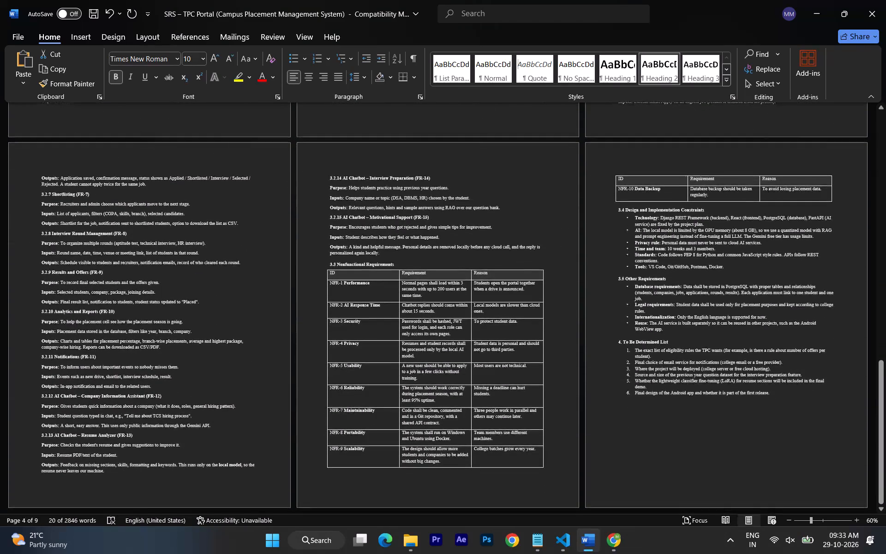
scroll(561, 327, down, 1)
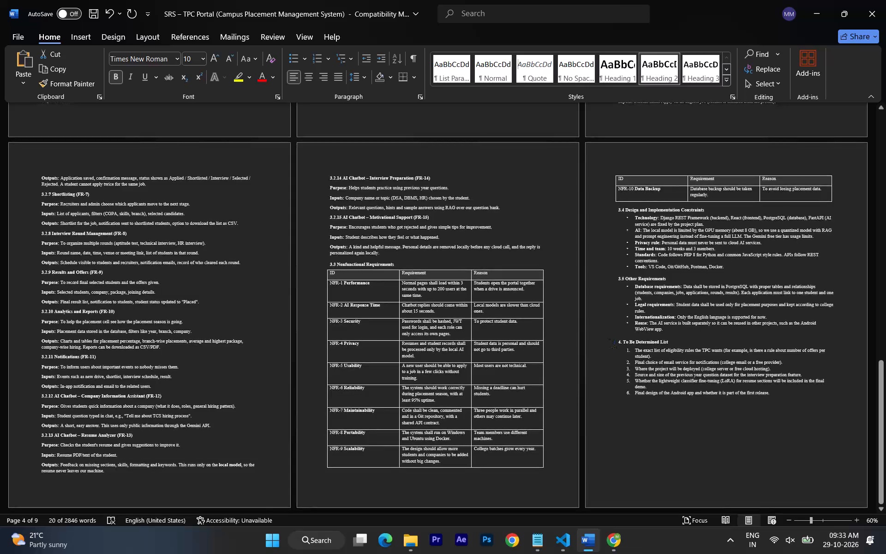
ctrl+click(595, 342)
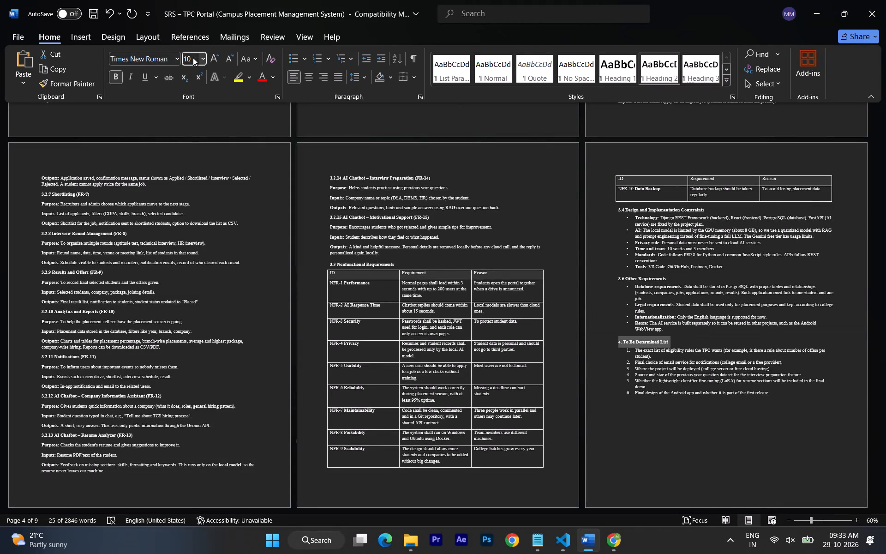
click(193, 58)
key(BackSpace)
text(14)
key(Return)
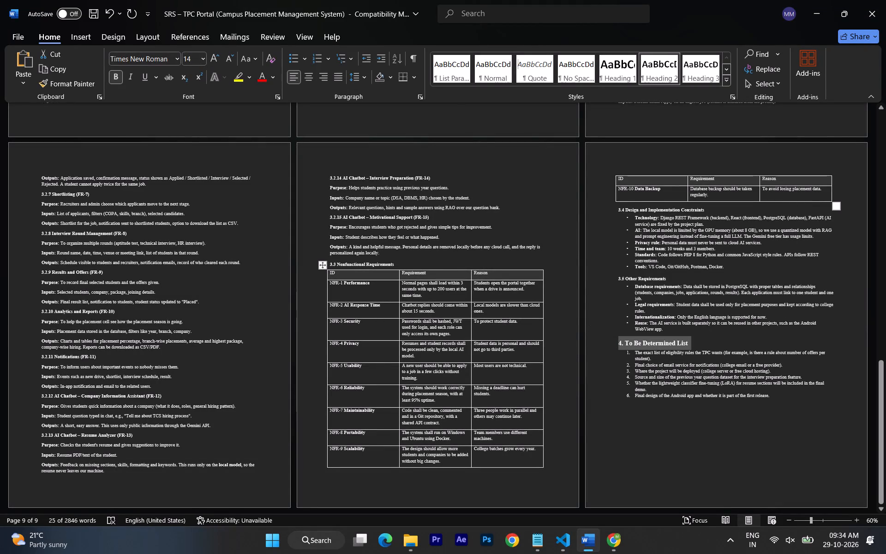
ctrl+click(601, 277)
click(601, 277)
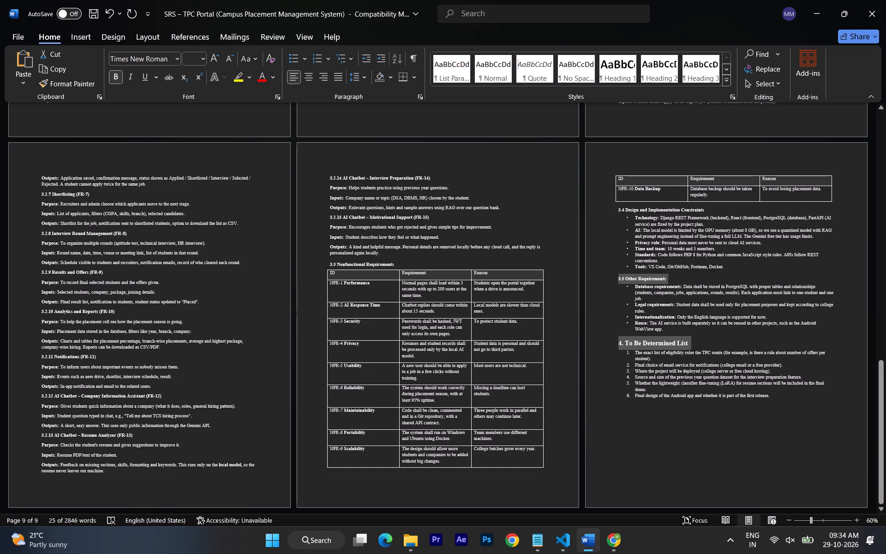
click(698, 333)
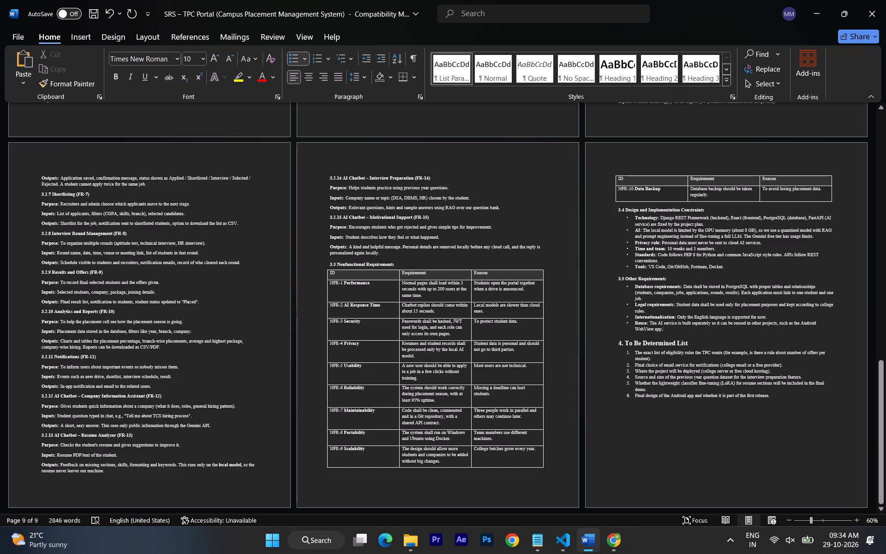
Select the numbered subheadings from 1.1 to 3.5 together, leaving out 3.1.1 User Interfaces, and clear their font size for a new value.
ctrl+click(593, 282)
ctrl+click(593, 282)
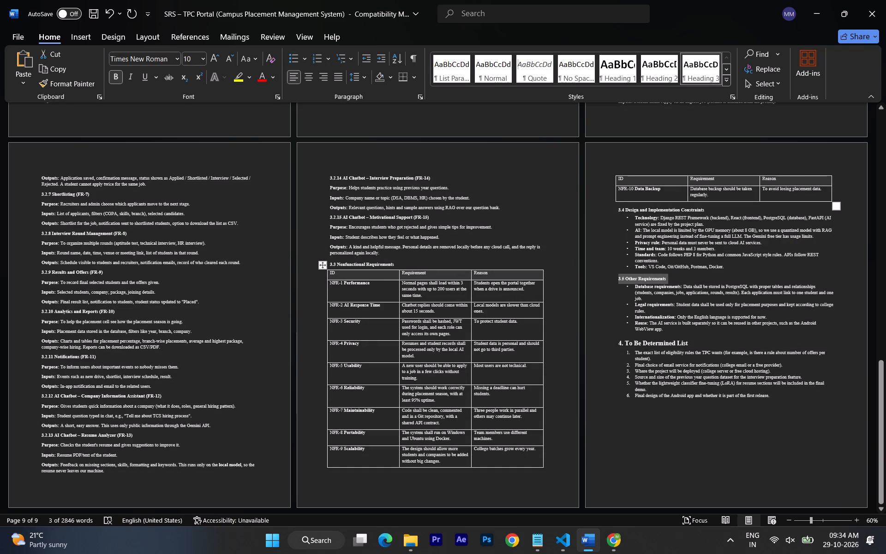
ctrl+click(310, 266)
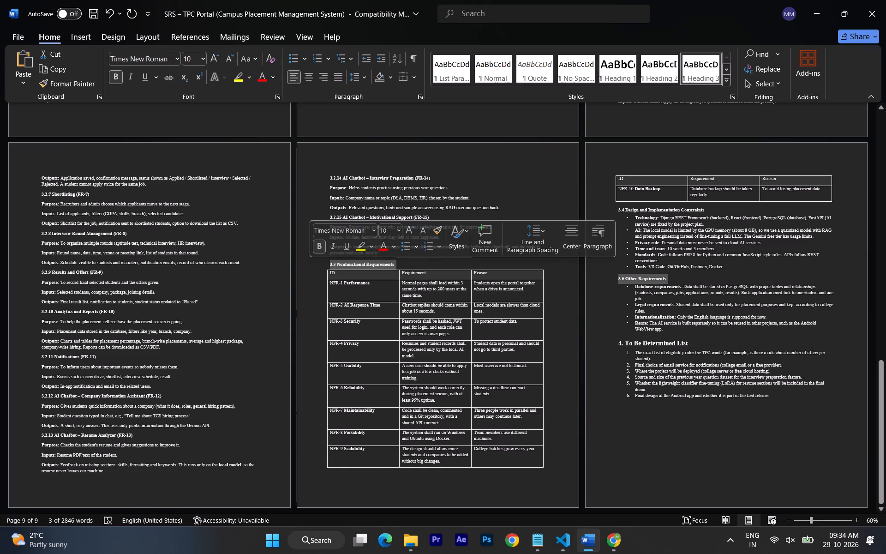
ctrl+click(309, 222)
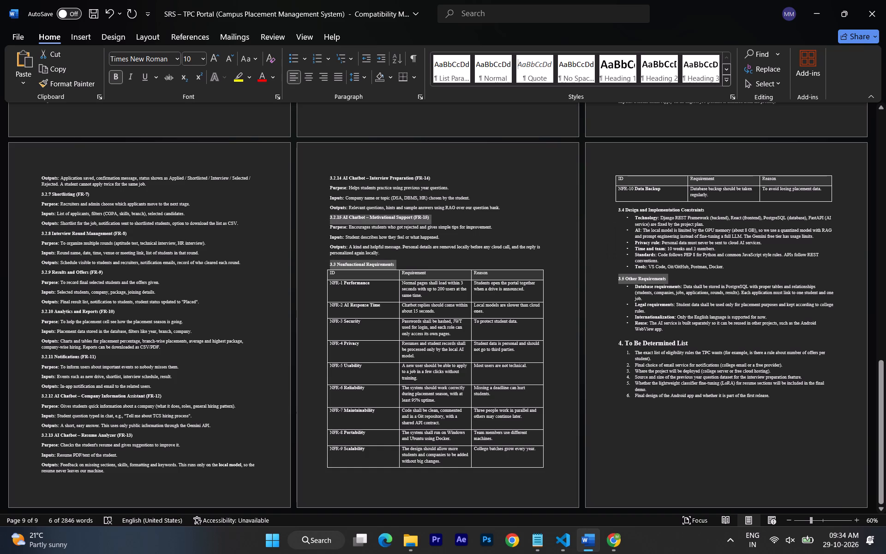
ctrl+click(310, 182)
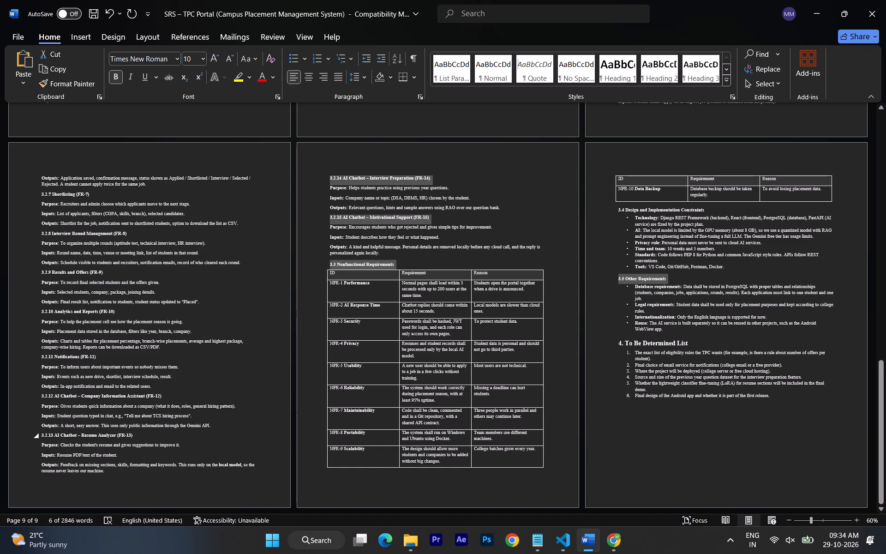
ctrl+click(27, 439)
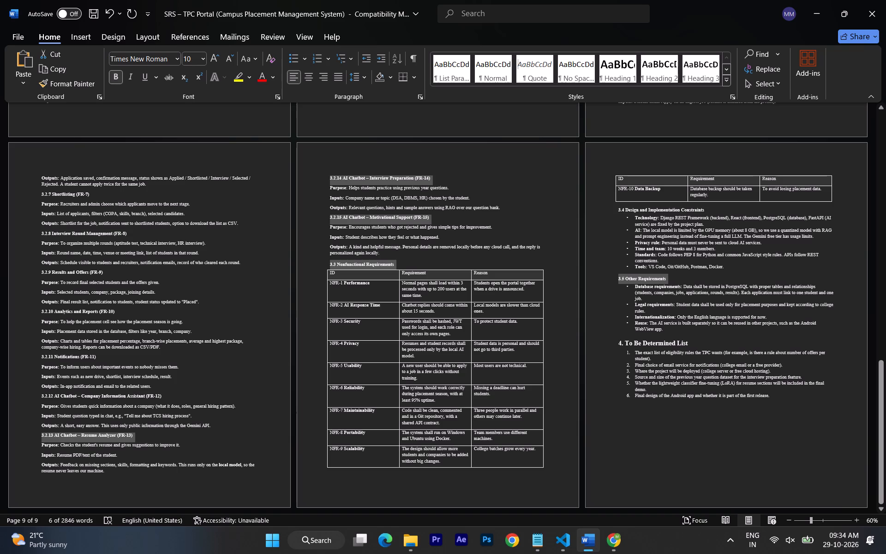
ctrl+click(25, 398)
ctrl+click(24, 359)
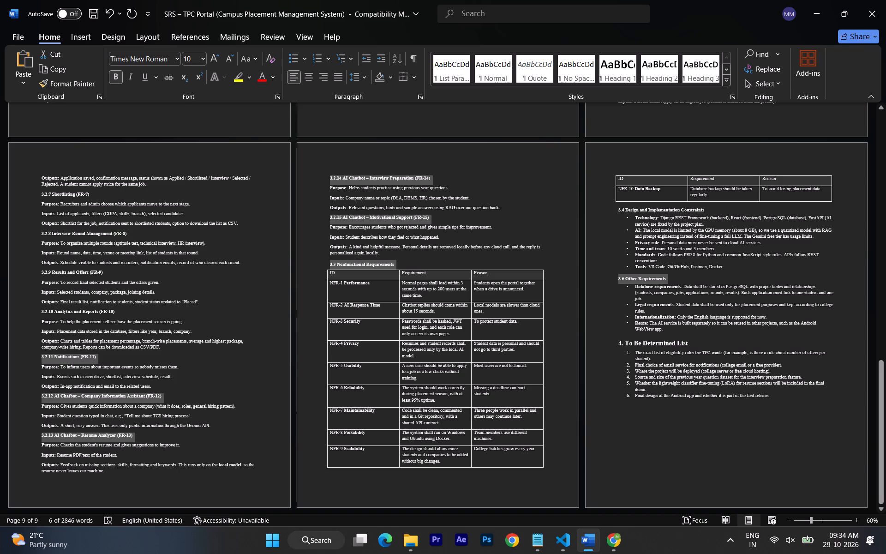
ctrl+click(22, 316)
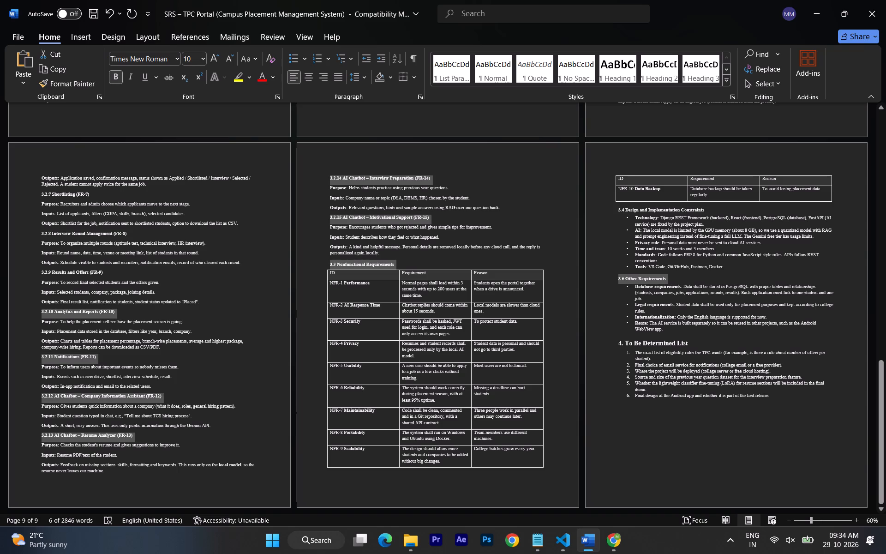
ctrl+click(22, 276)
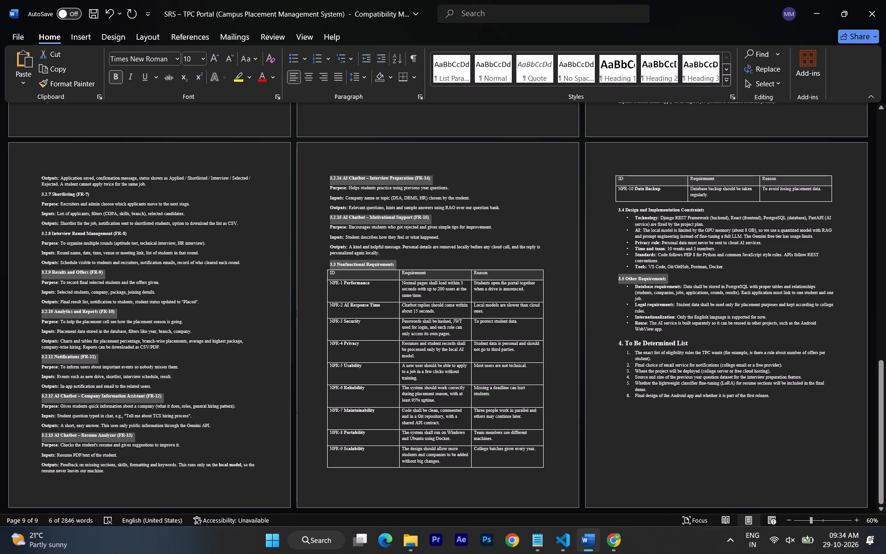
ctrl+click(18, 238)
ctrl+click(19, 193)
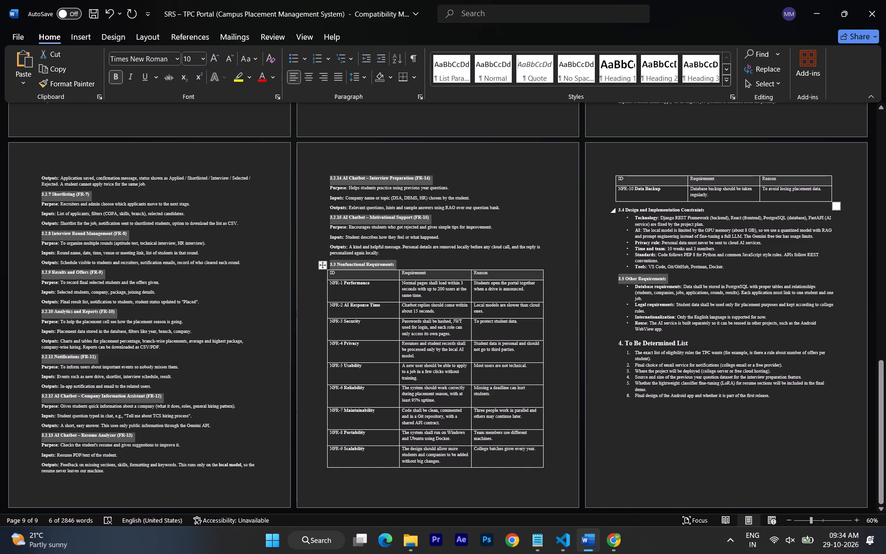
ctrl+click(595, 214)
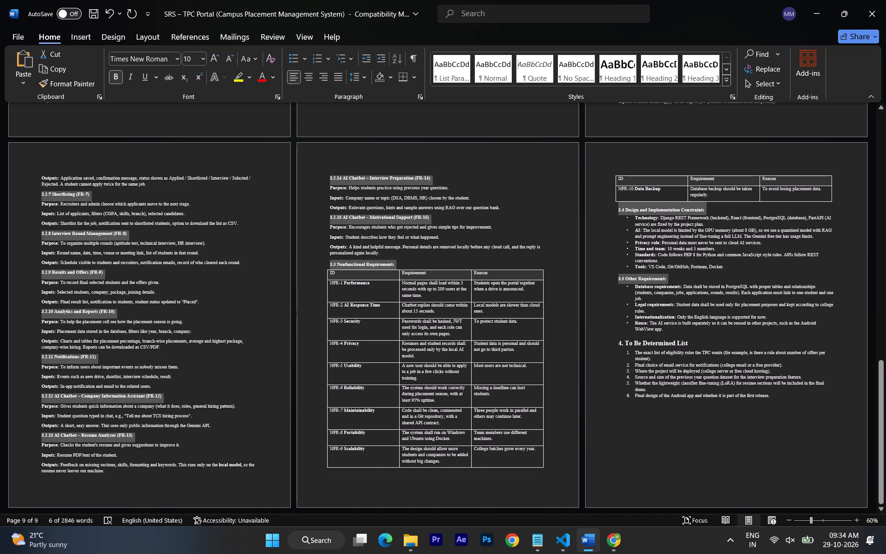
scroll(527, 202, up, 5)
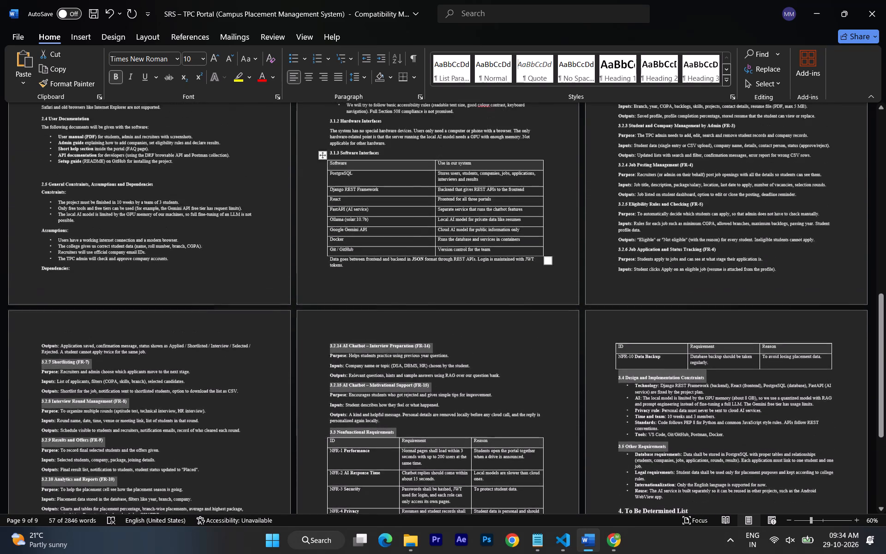
scroll(527, 202, up, 1)
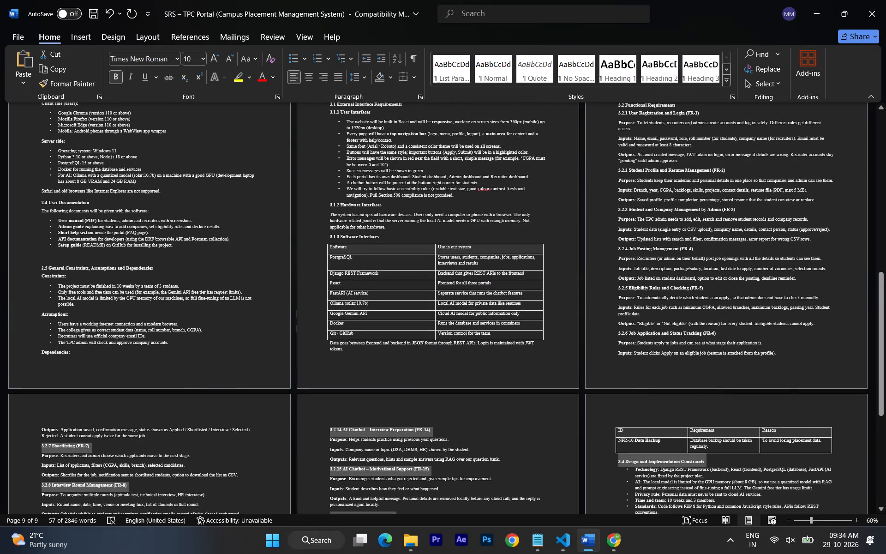
ctrl+click(601, 331)
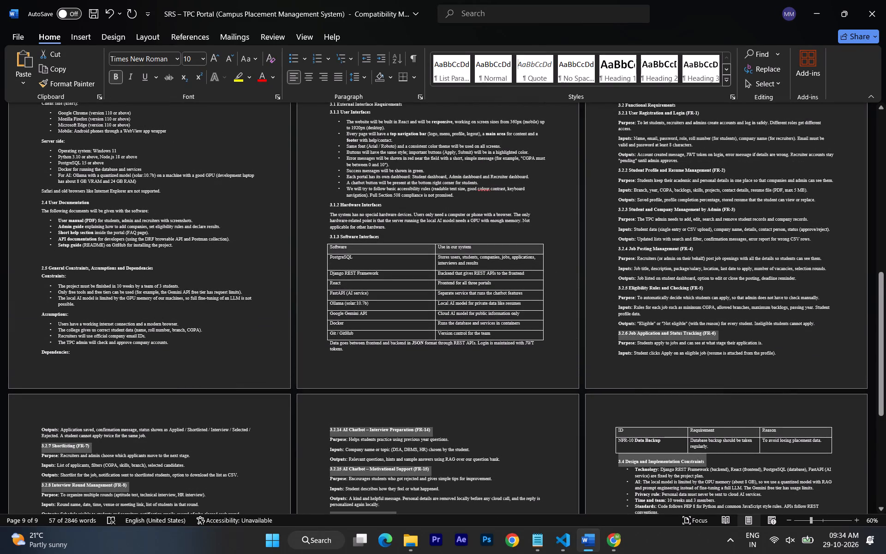
ctrl+click(601, 287)
ctrl+click(603, 253)
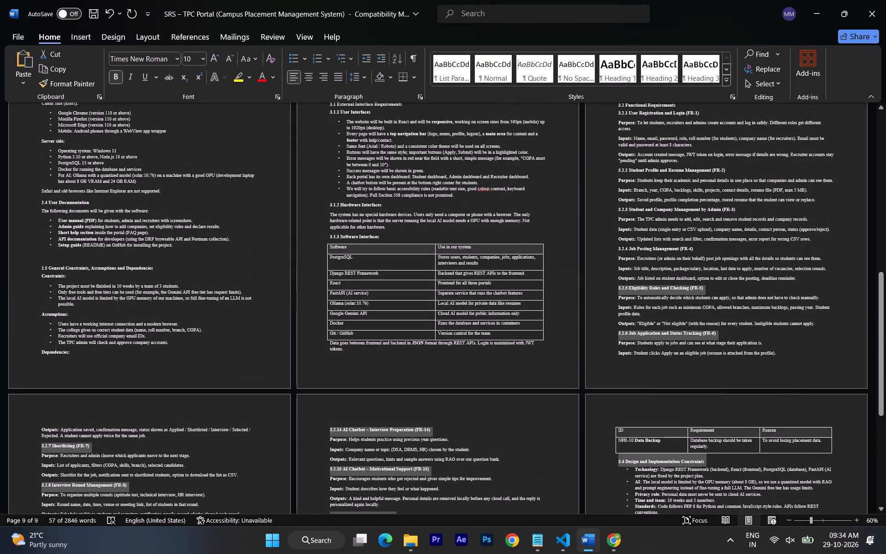
ctrl+click(604, 212)
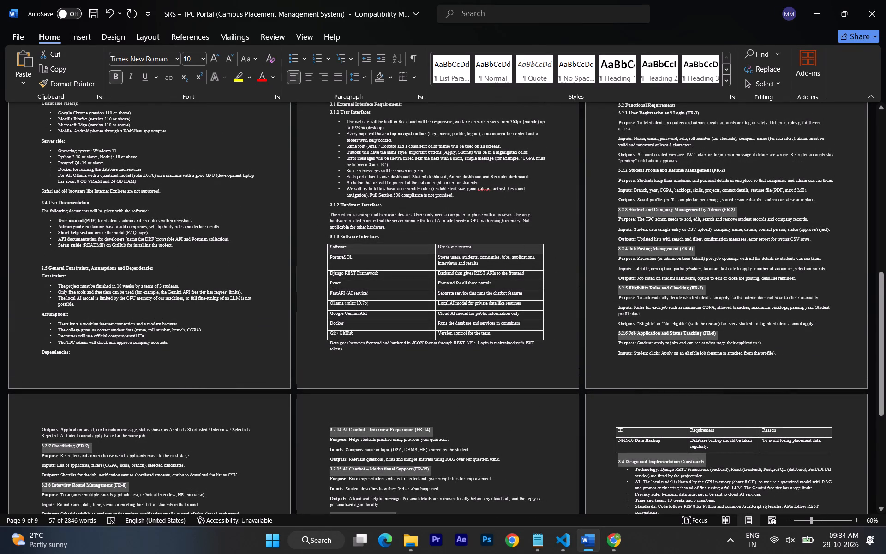
ctrl+click(605, 172)
scroll(605, 172, up, 1)
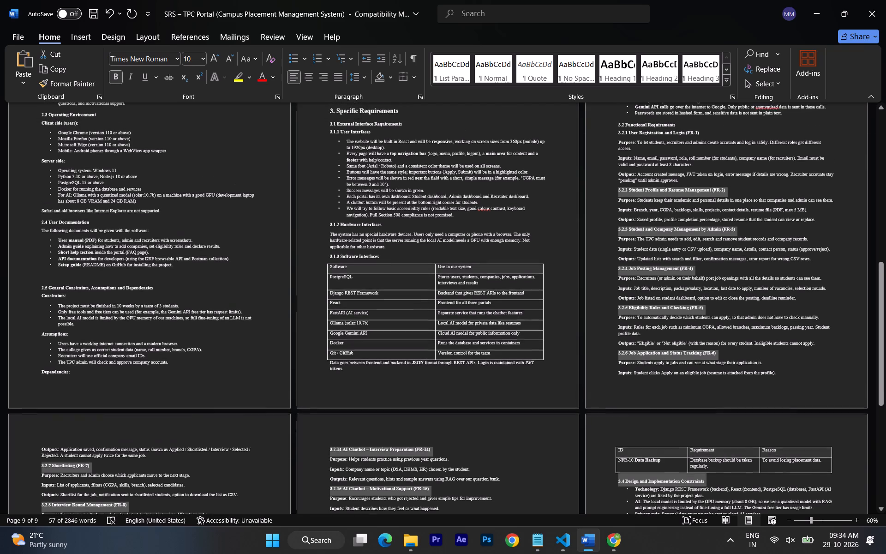
scroll(605, 172, up, 1)
ctrl+click(599, 190)
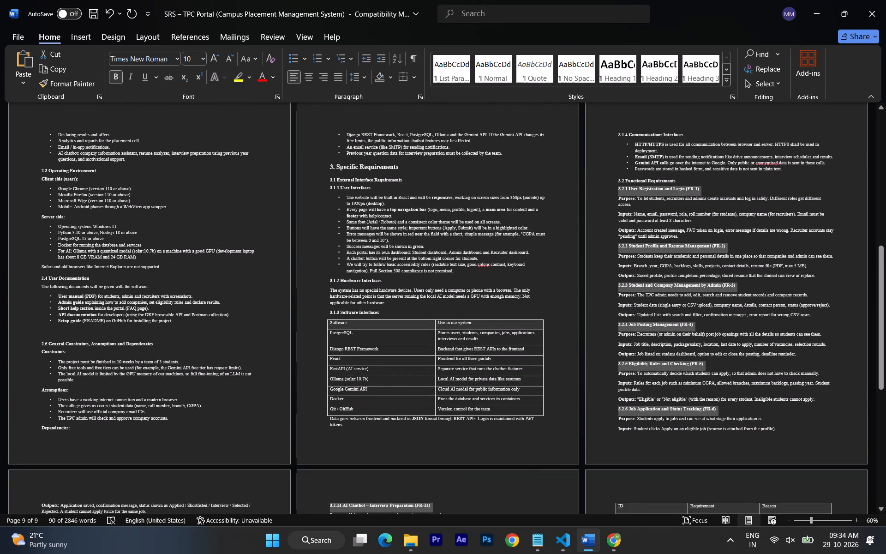
ctrl+click(599, 180)
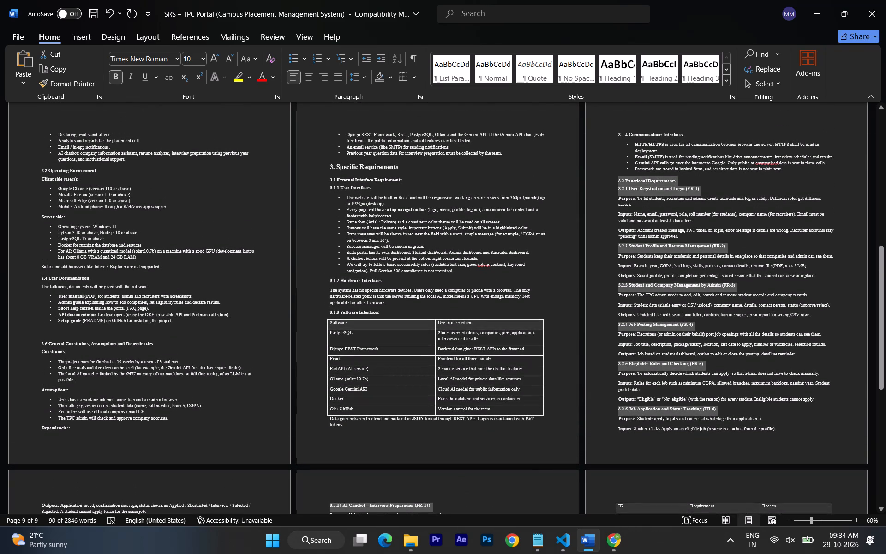
ctrl+click(601, 138)
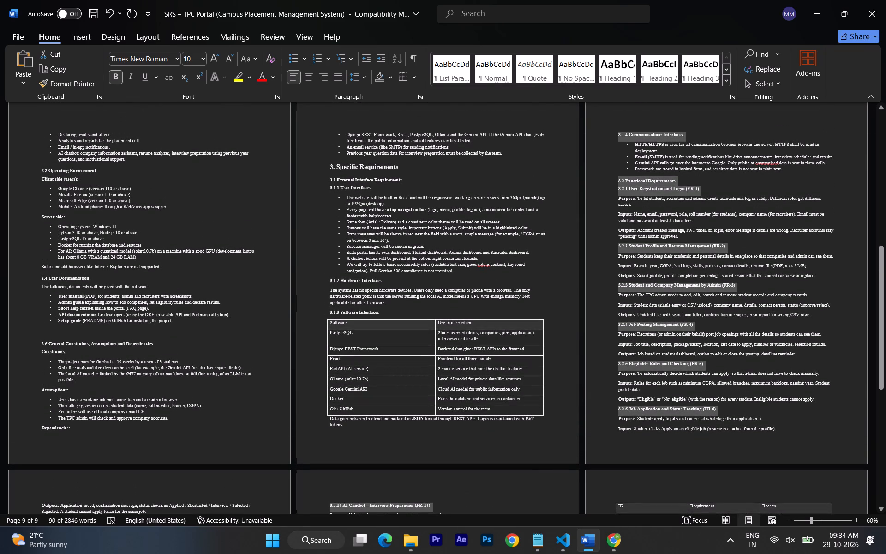
ctrl+click(310, 316)
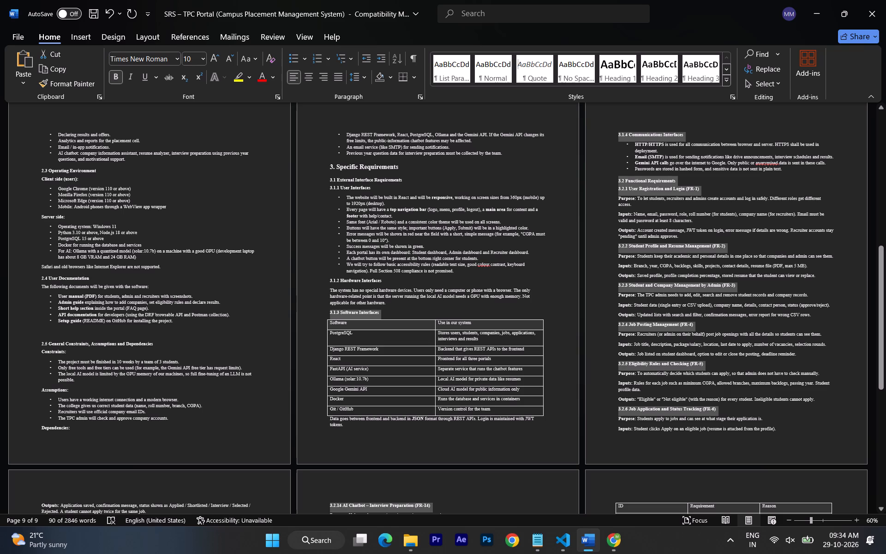
ctrl+click(314, 281)
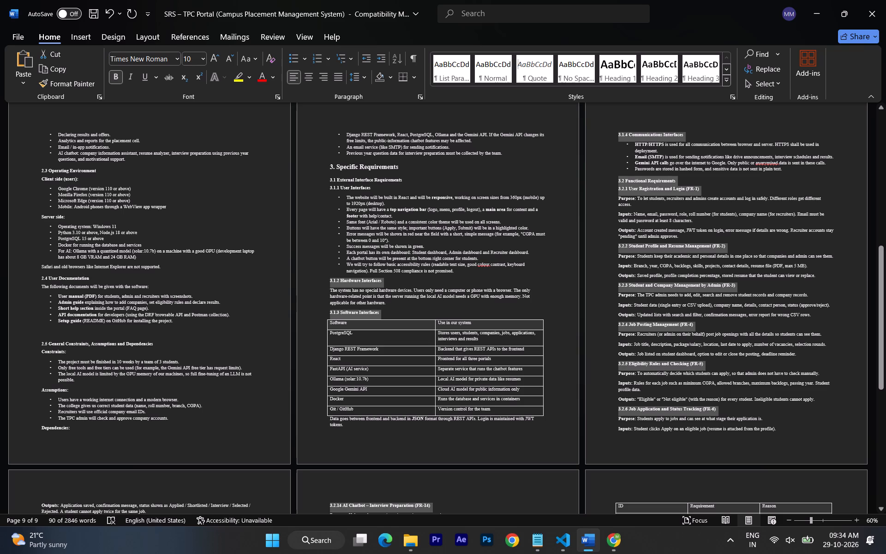
ctrl+click(314, 181)
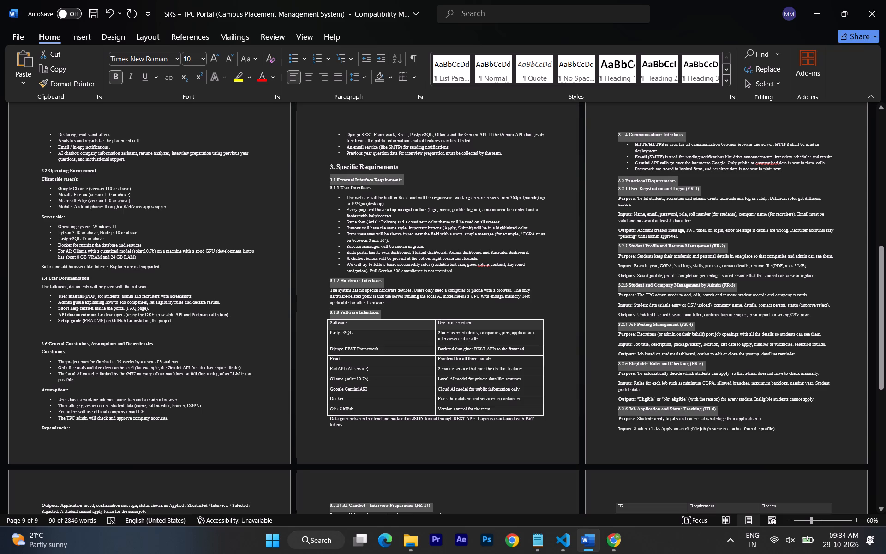
ctrl+click(26, 347)
ctrl+click(20, 281)
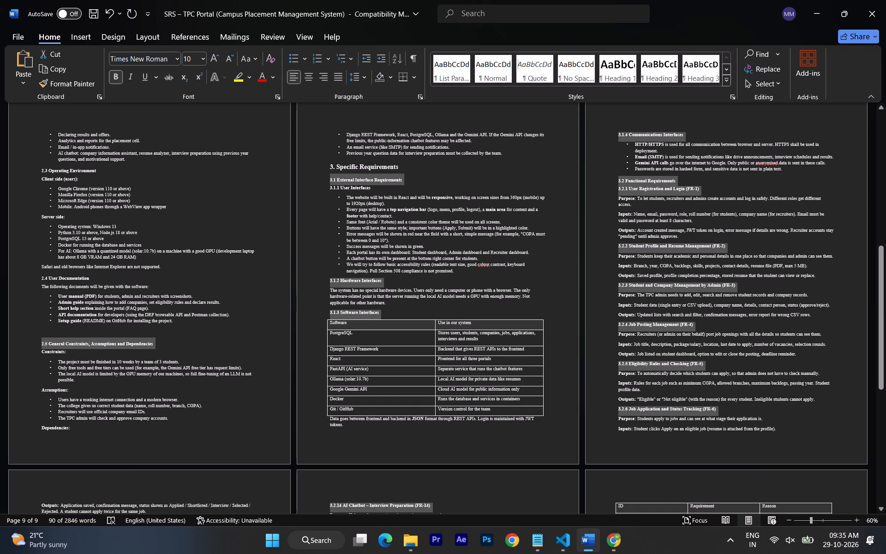
ctrl+click(24, 176)
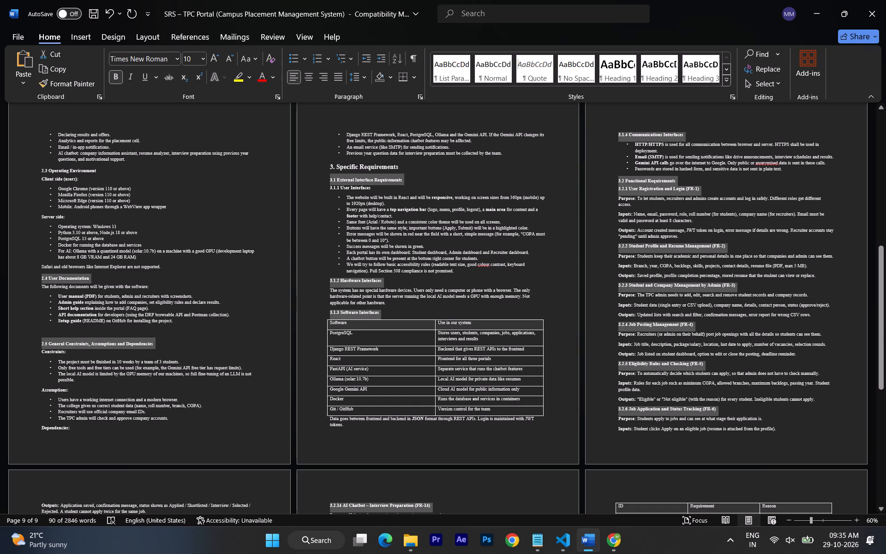
ctrl+click(24, 176)
ctrl+click(26, 173)
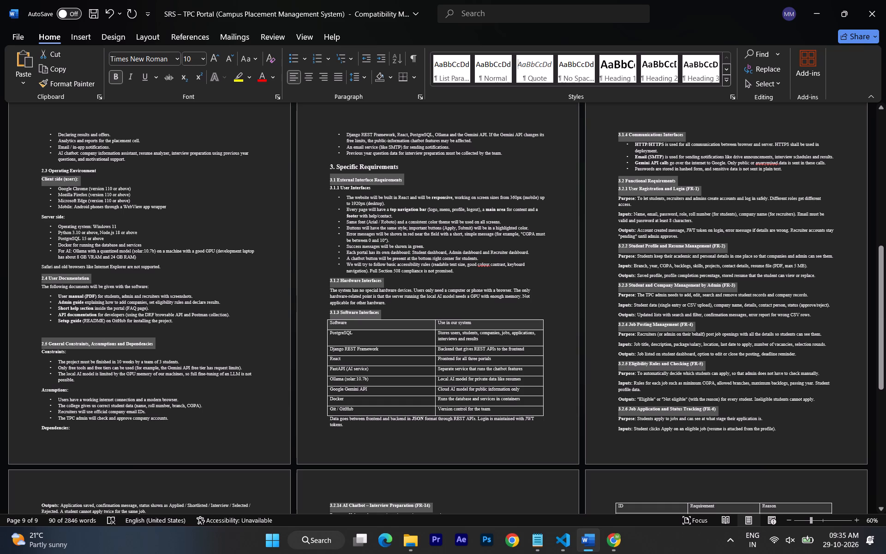
ctrl+click(45, 181)
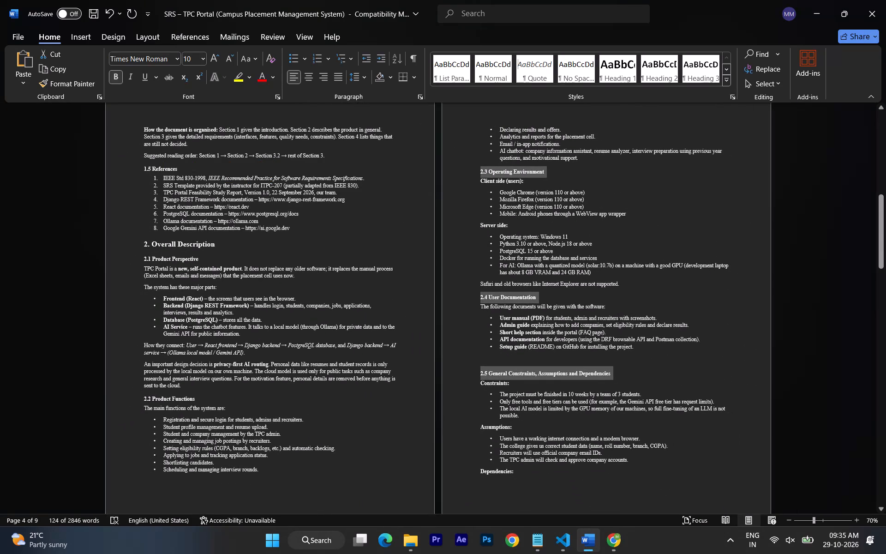
ctrl+click(127, 401)
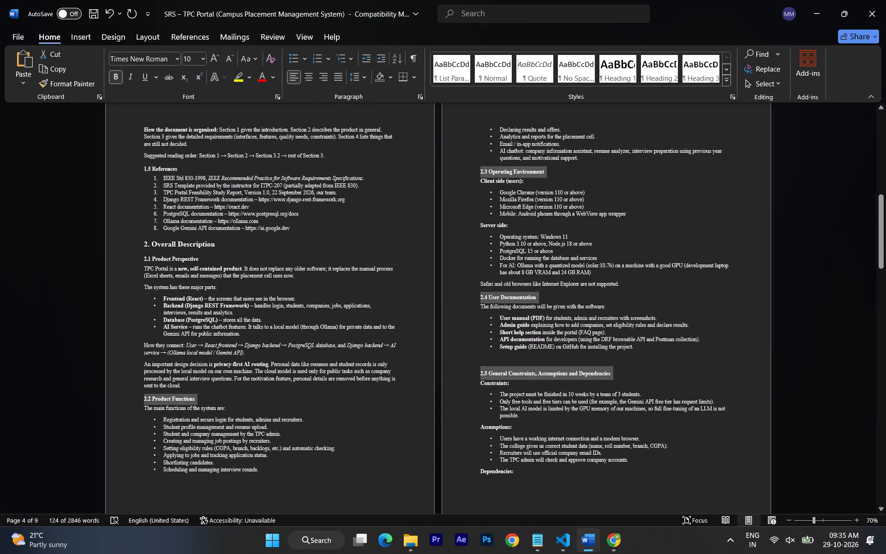
ctrl+click(132, 261)
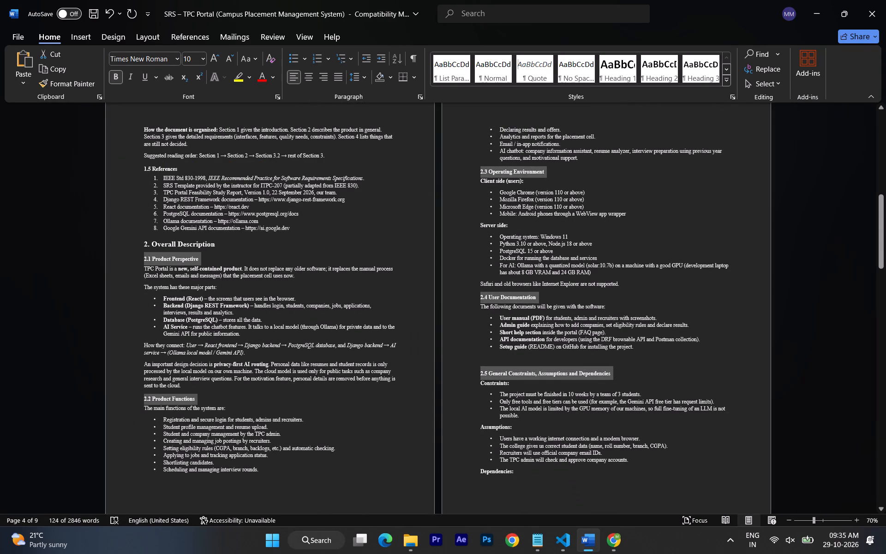
ctrl+click(130, 171)
scroll(299, 209, up, 4)
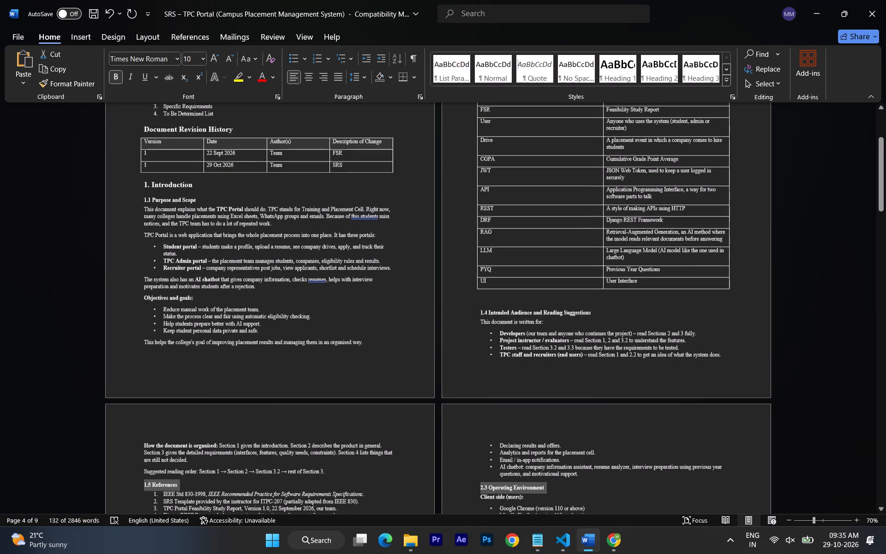
ctrl+click(134, 203)
ctrl+click(124, 203)
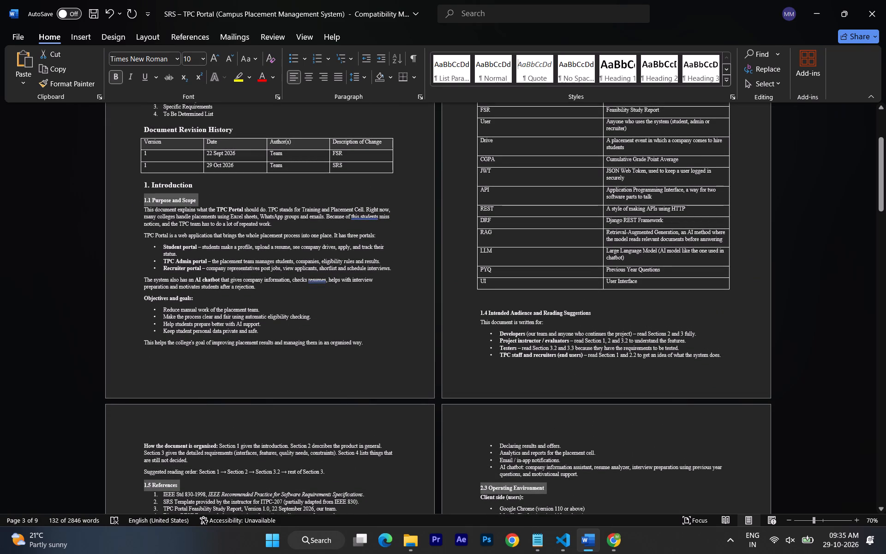
scroll(511, 416, up, 1)
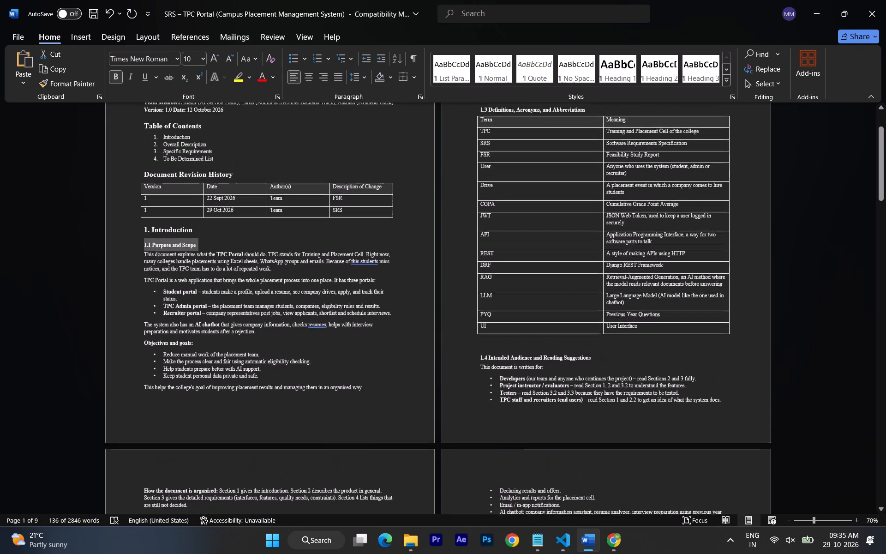
scroll(511, 416, up, 1)
ctrl+click(461, 385)
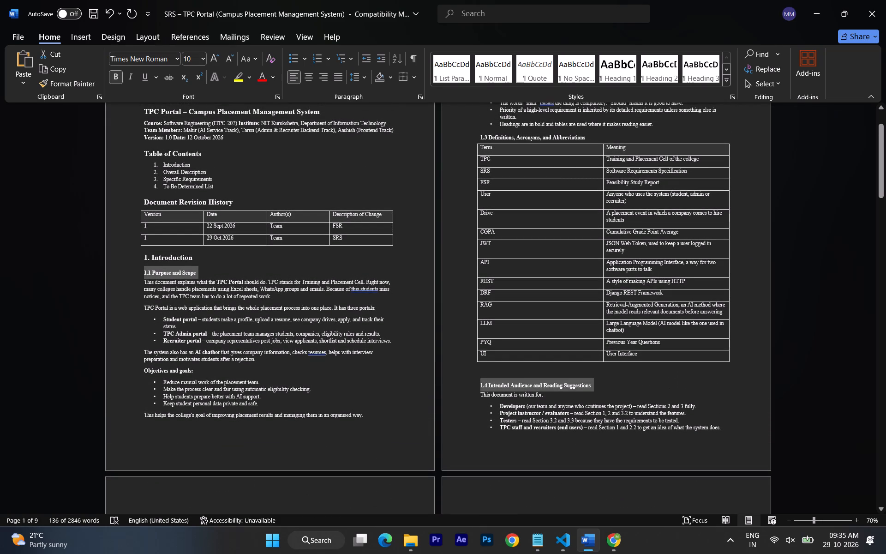
scroll(461, 385, up, 4)
ctrl+click(459, 155)
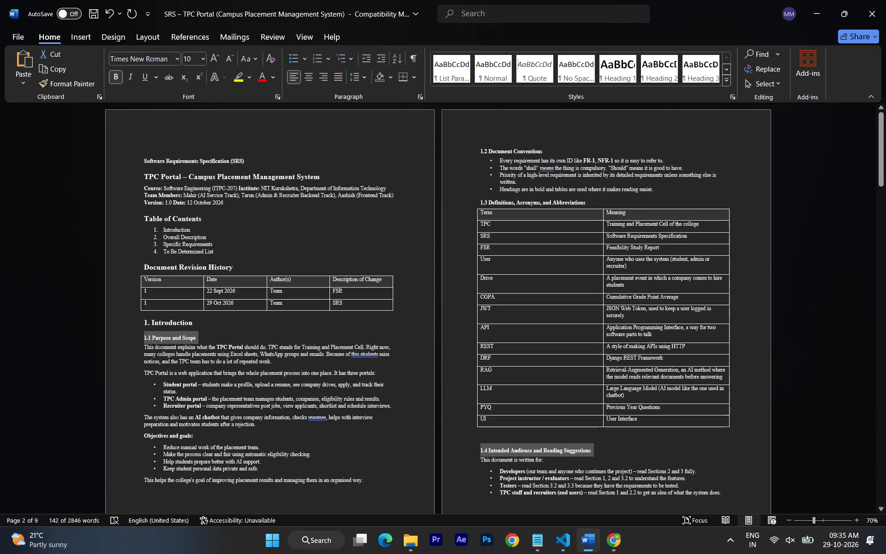
ctrl+click(454, 201)
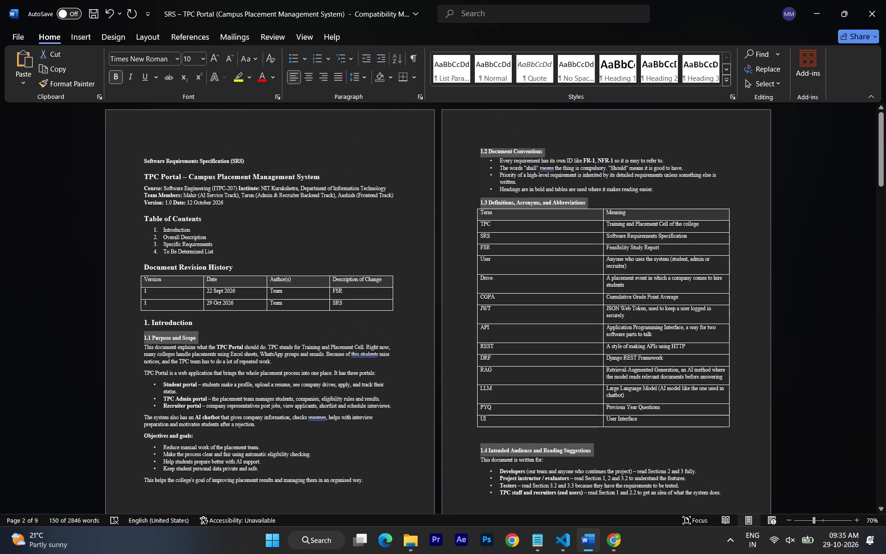
click(193, 56)
key(BackSpace)
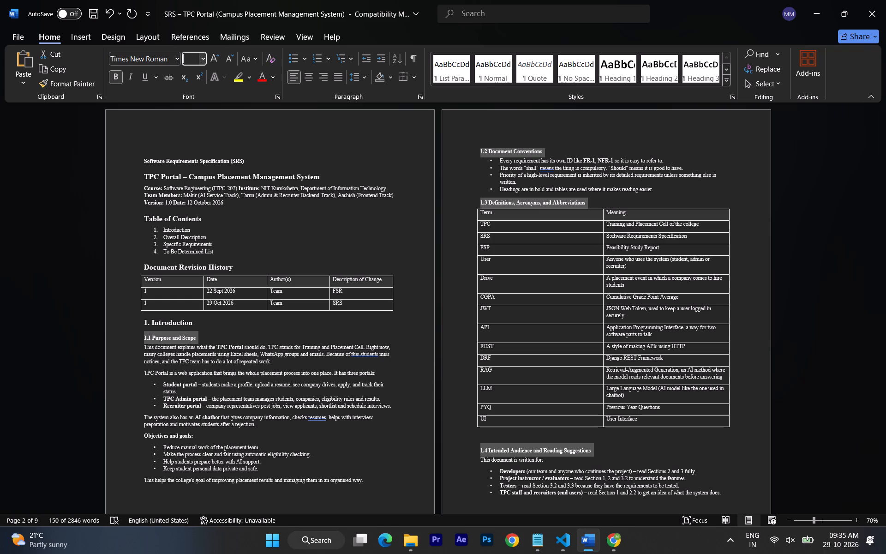
Set the selected numbered subheadings from 1.1 to 3.5 to font size 12.
text(12)
key(Return)
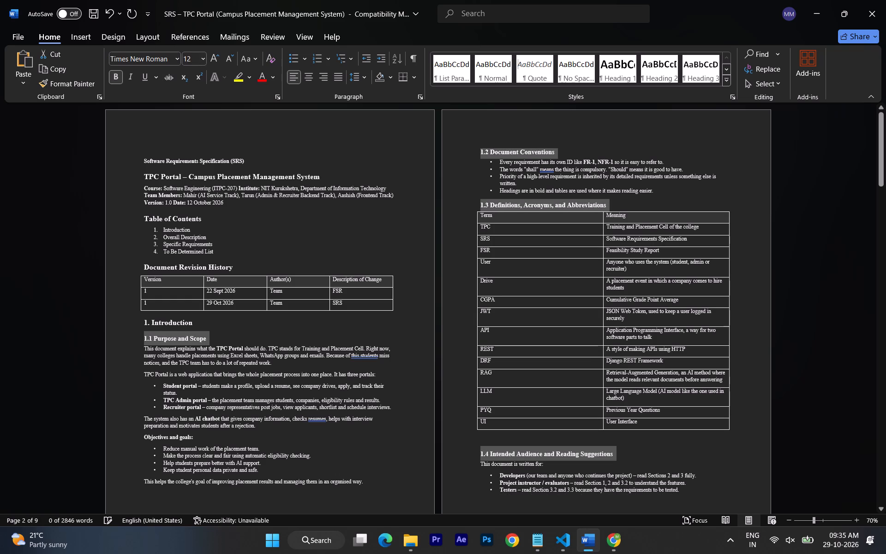
click(63, 282)
click(280, 397)
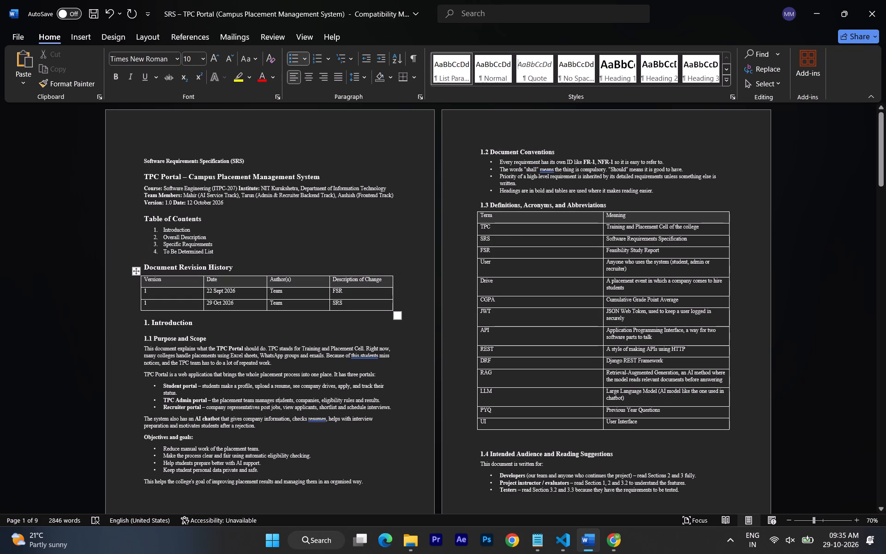
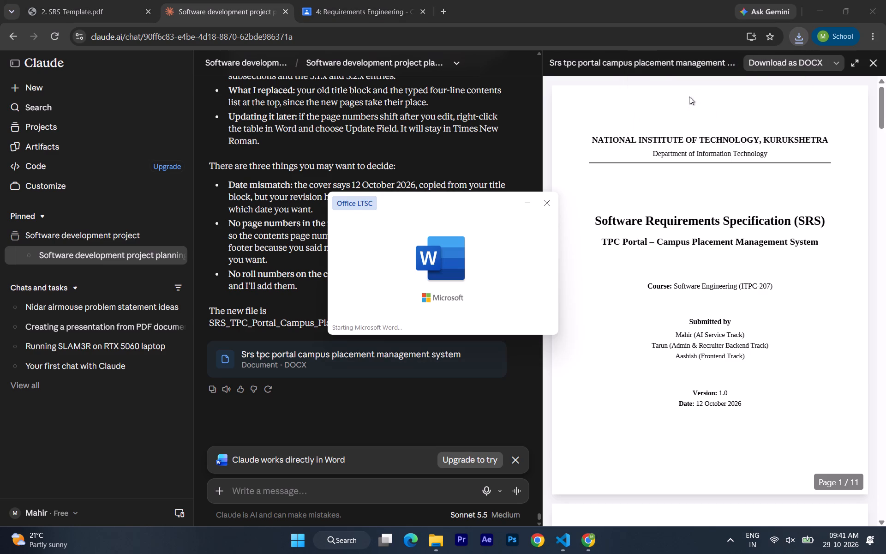
click(462, 48)
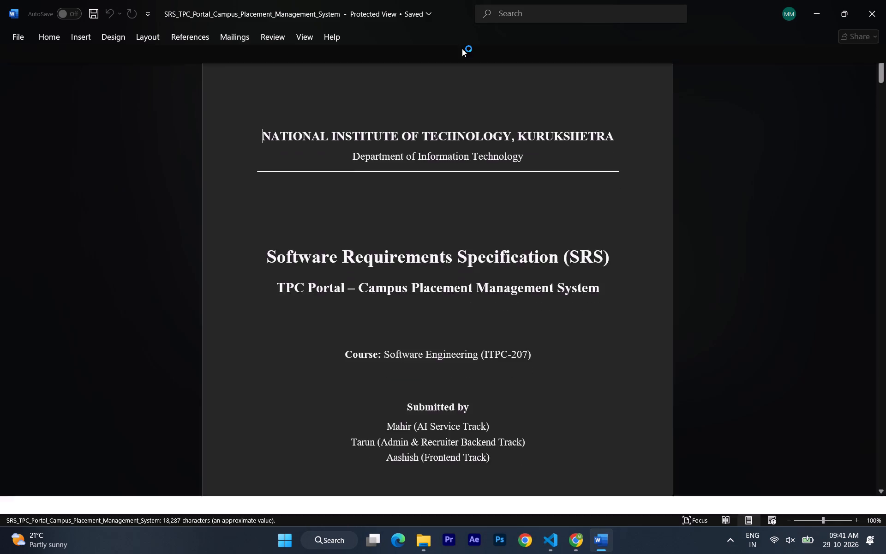
Review the new cover page and table of contents in the SRS document.
scroll(535, 202, down, 2)
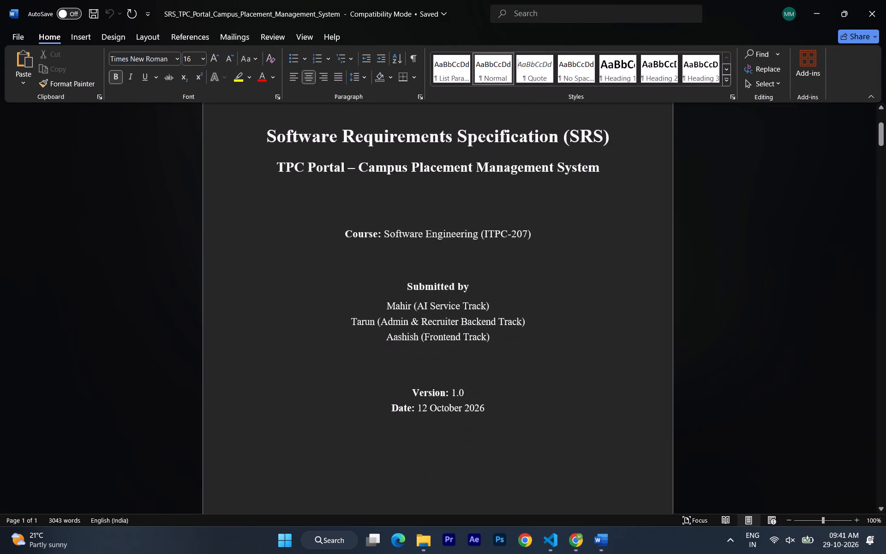
scroll(535, 202, down, 2)
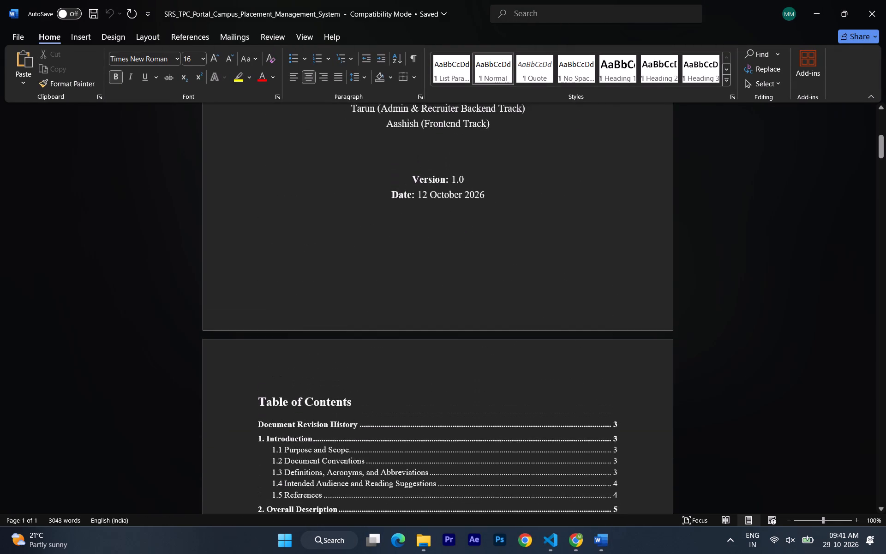
scroll(535, 202, down, 3)
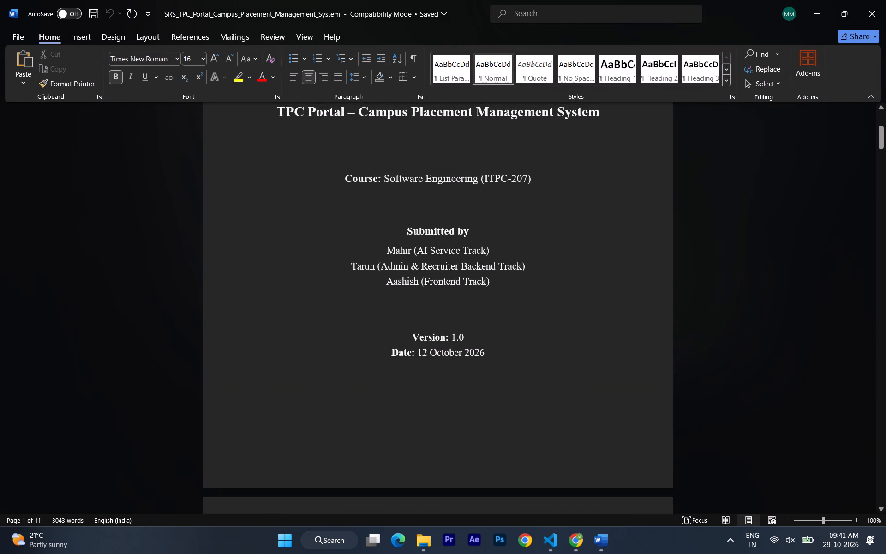
scroll(535, 202, down, 1)
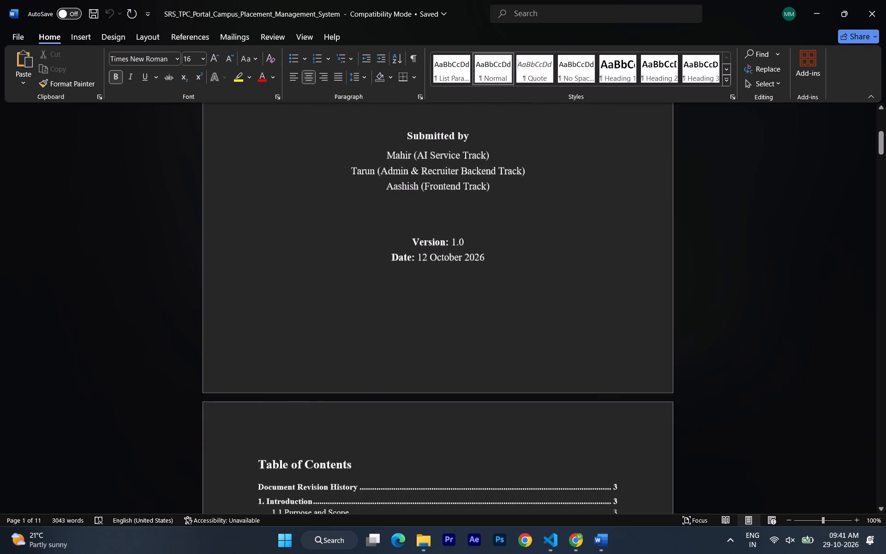
scroll(535, 202, down, 3)
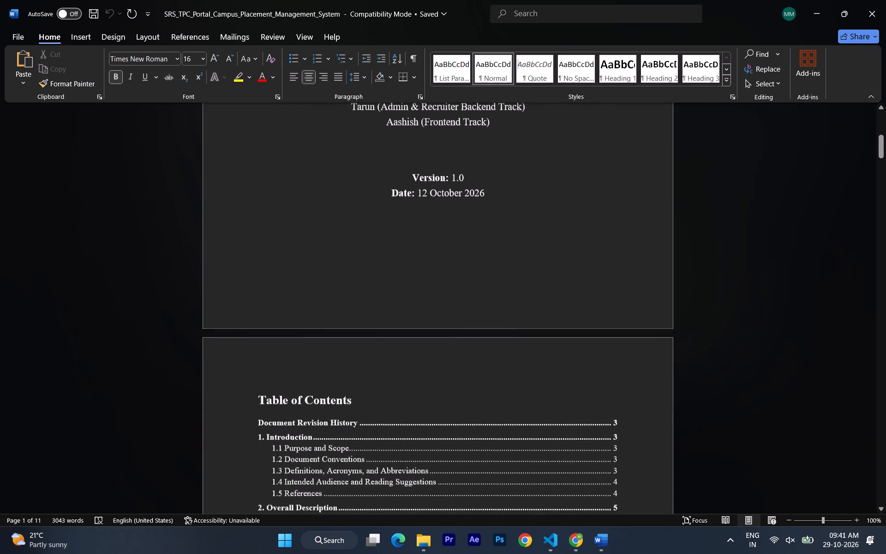
scroll(535, 202, down, 1)
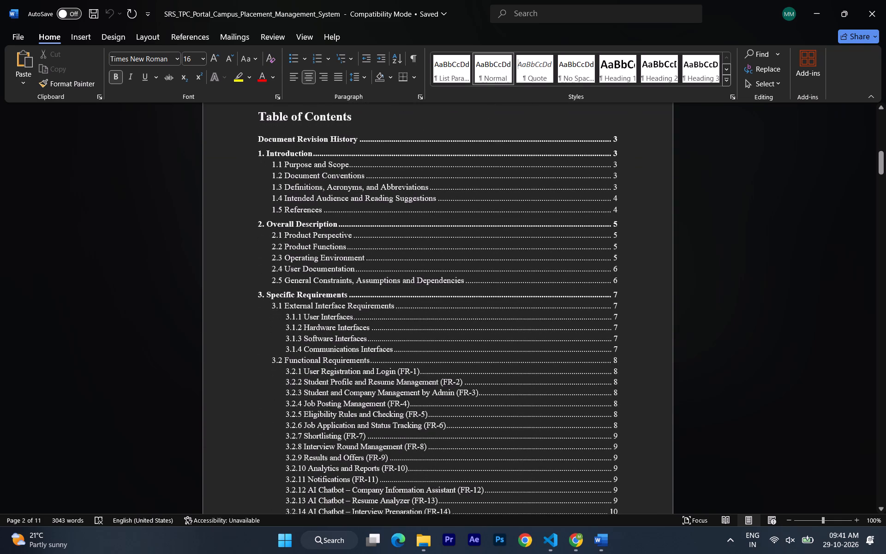
scroll(535, 202, down, 4)
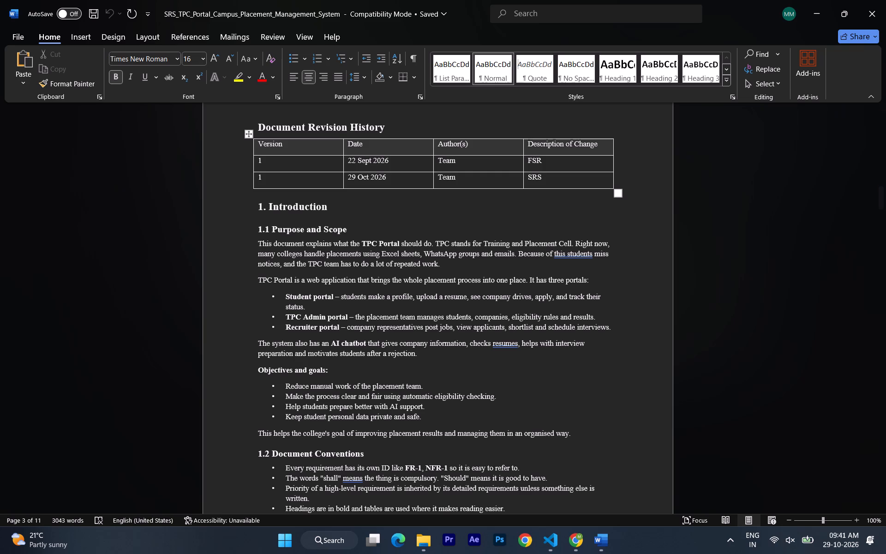
Review the Document Revision History and the Introduction sections through 1.3 Definitions, Acronyms, and Abbreviations.
scroll(581, 169, down, 1)
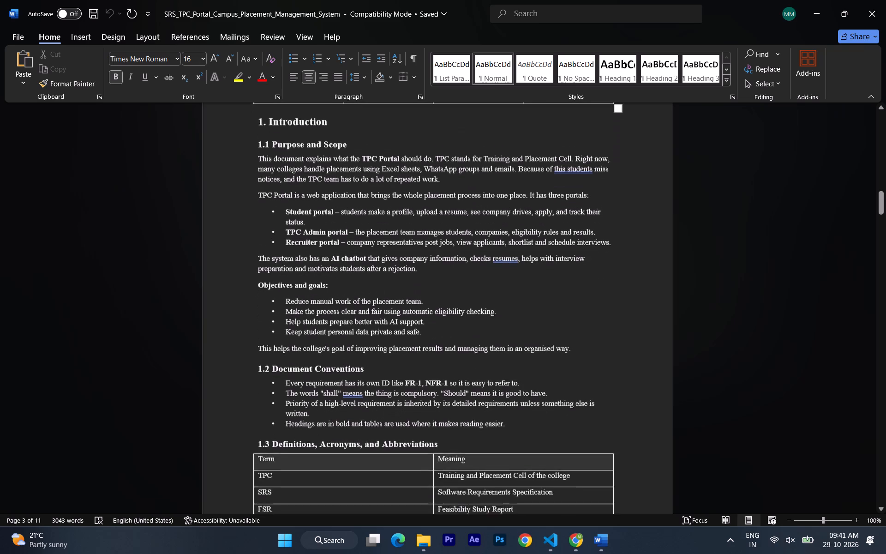
scroll(581, 169, down, 2)
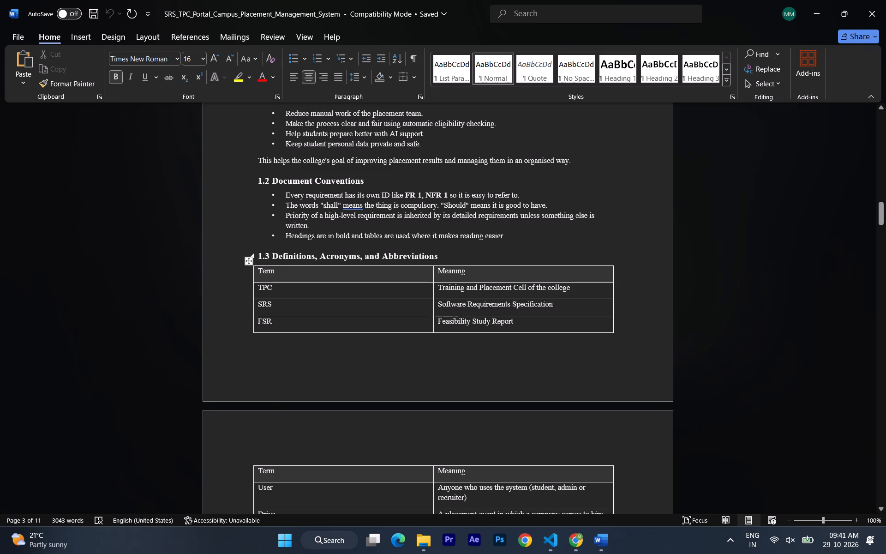
scroll(571, 253, up, 2)
scroll(585, 229, down, 2)
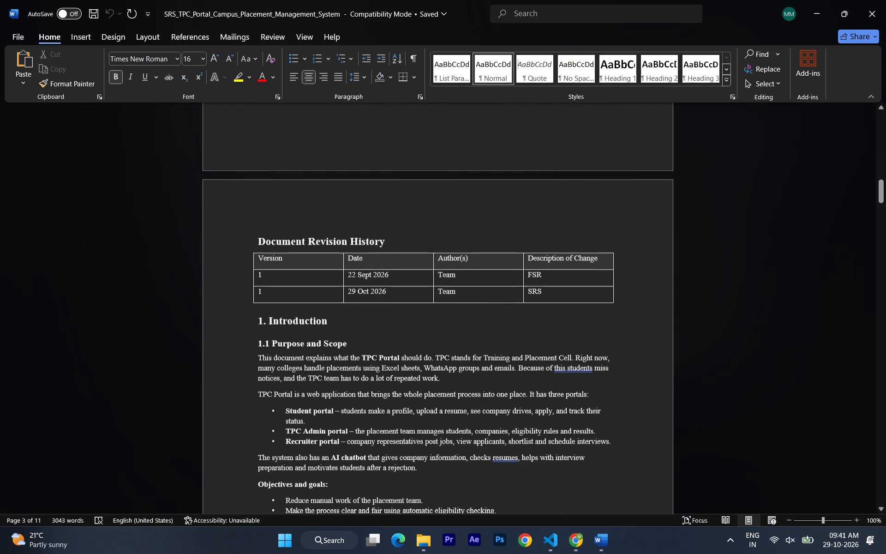
scroll(585, 229, down, 1)
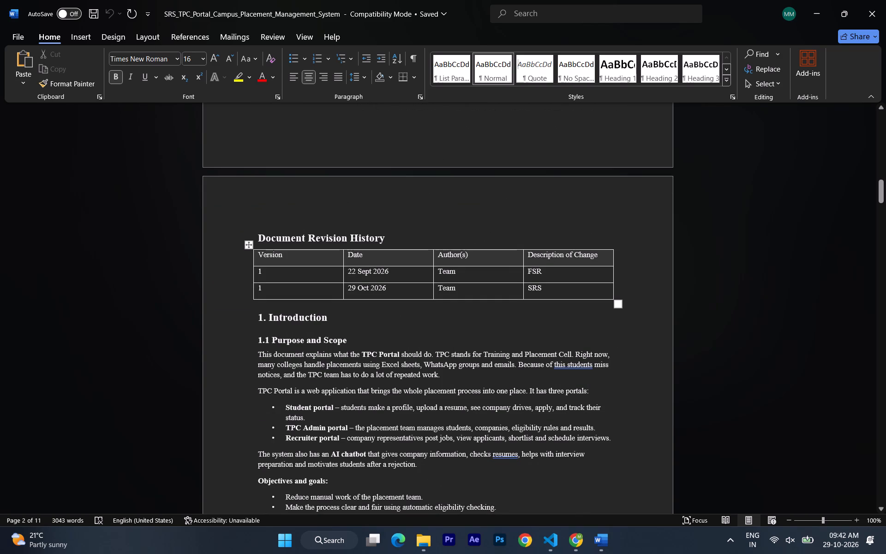
scroll(446, 283, down, 2)
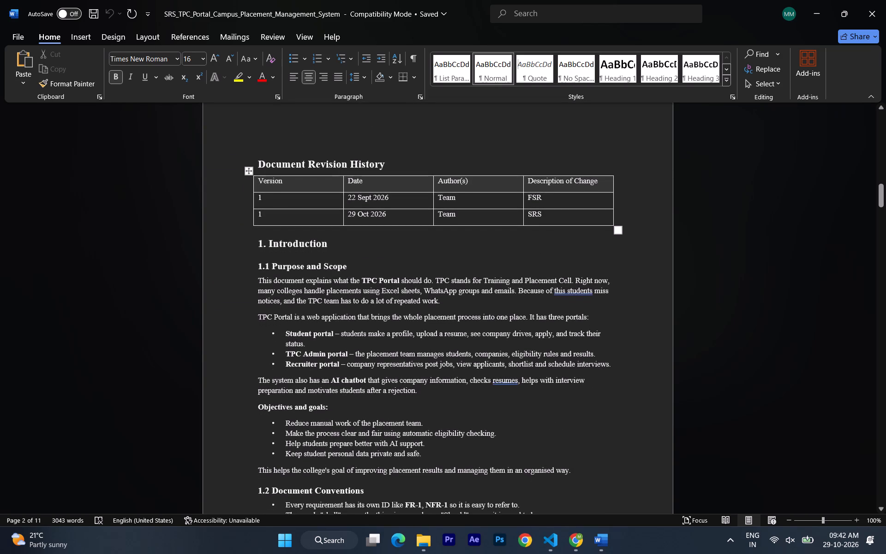
scroll(446, 283, down, 2)
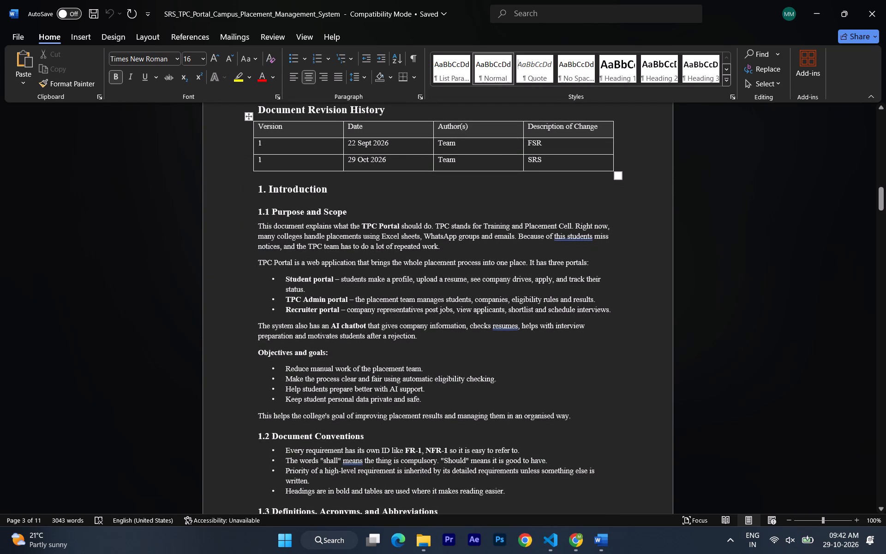
scroll(446, 283, down, 2)
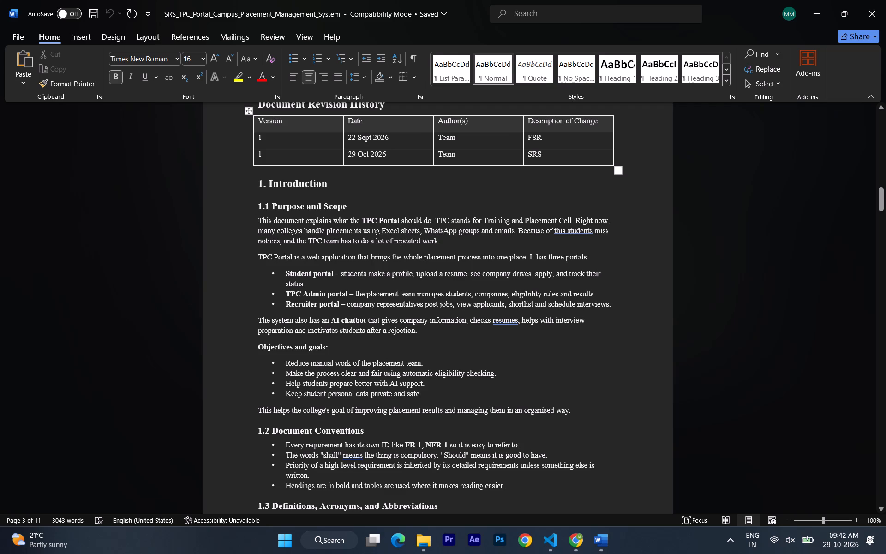
Delete the Author(s) column from the Document Revision History table.
click(528, 126)
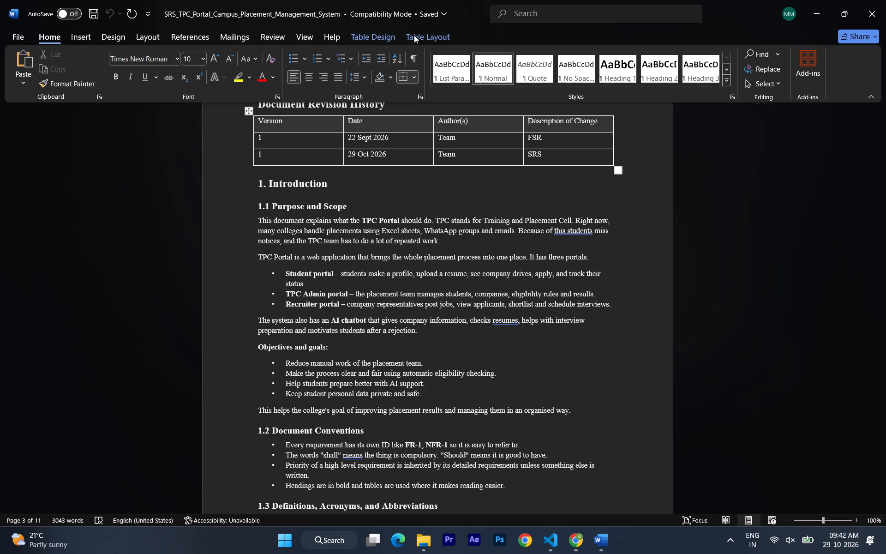
click(414, 35)
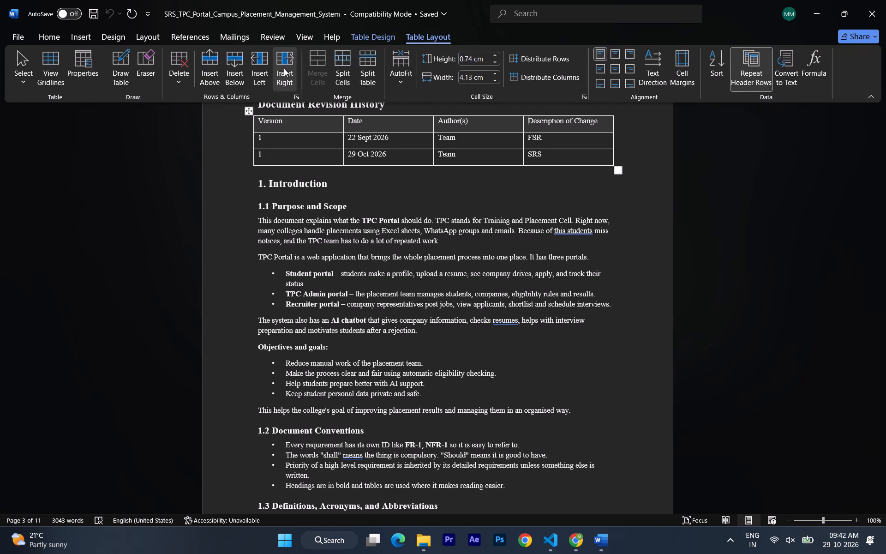
click(183, 85)
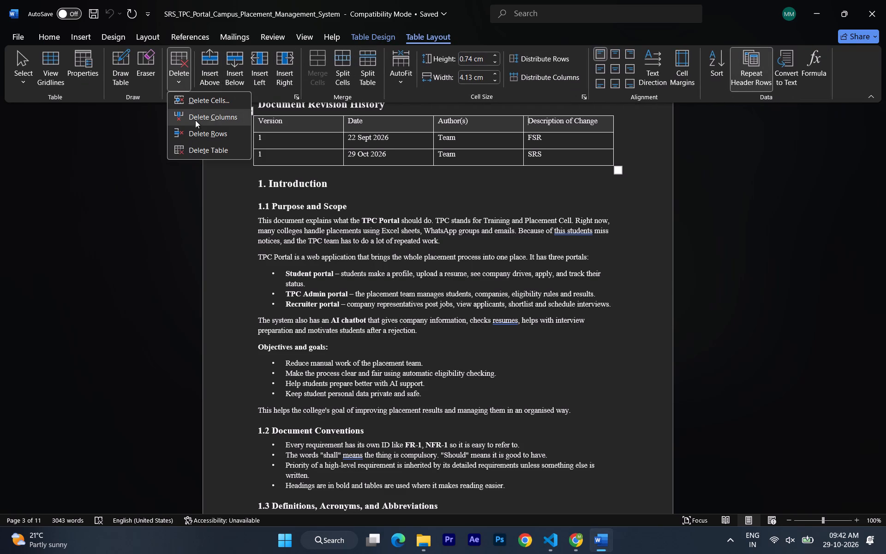
click(479, 126)
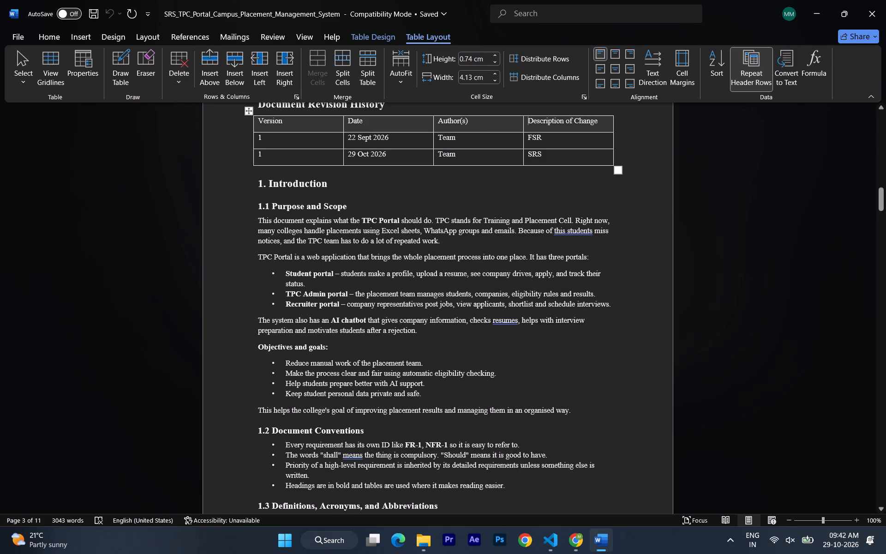
click(460, 120)
click(178, 83)
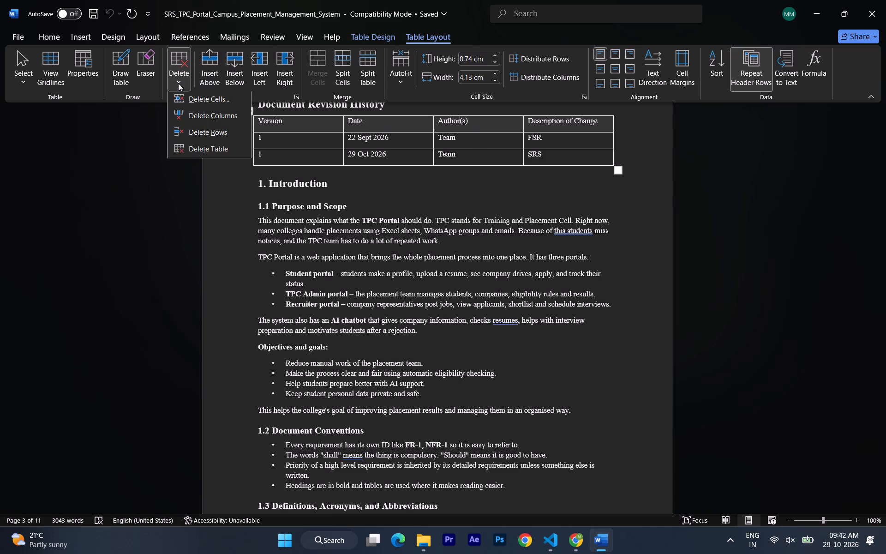
click(187, 125)
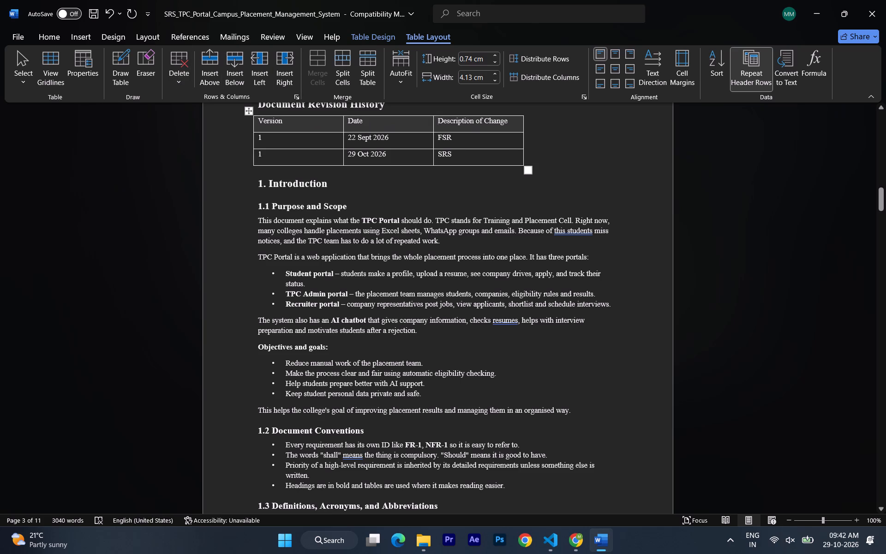
Widen the revision history table's Description of Change column out to the page's text margin, and widen the Date column slightly.
drag(523, 139, 613, 141)
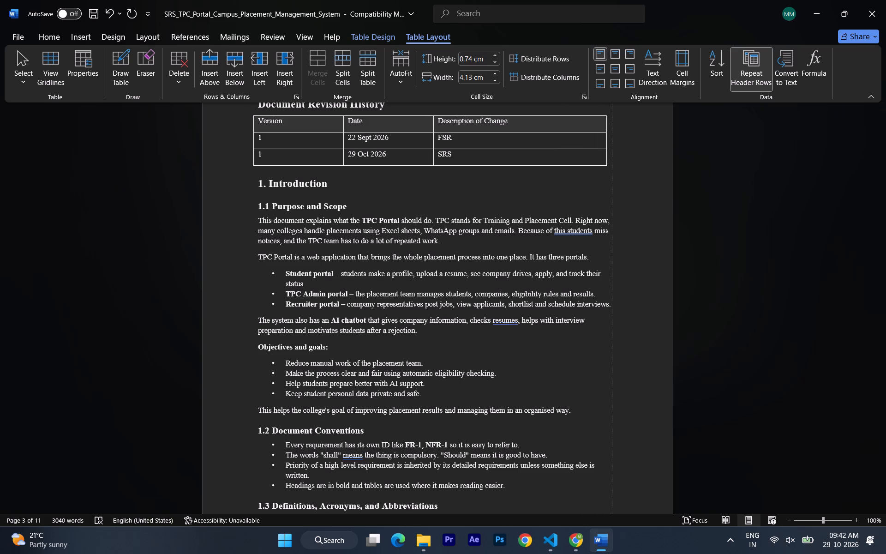
drag(613, 141, 645, 141)
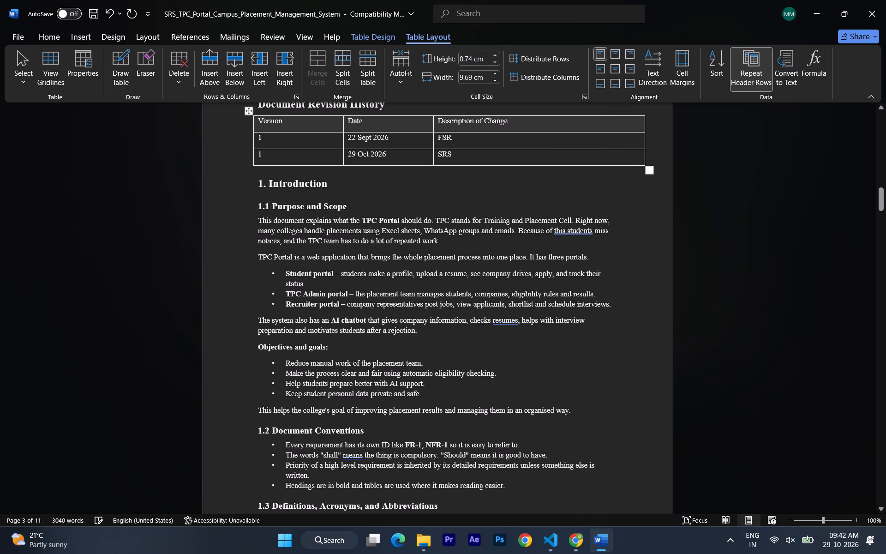
drag(645, 138, 616, 142)
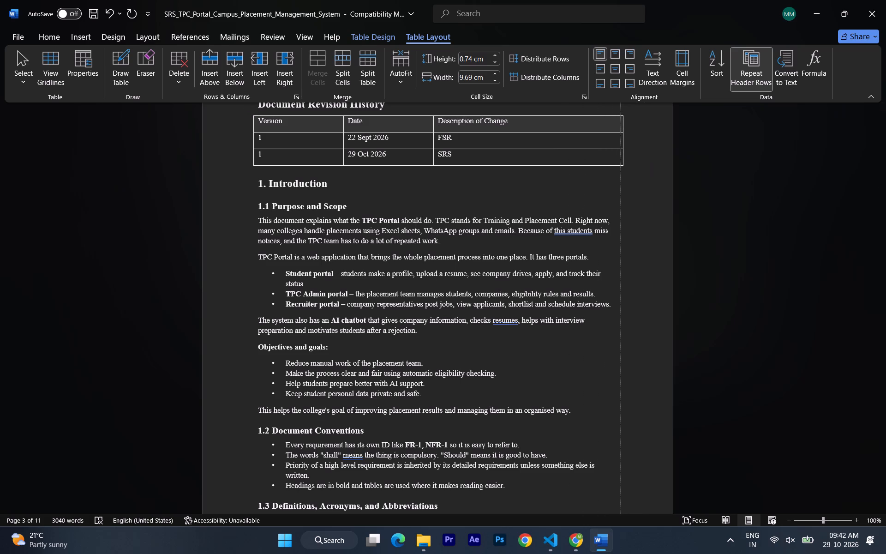
drag(616, 142, 613, 143)
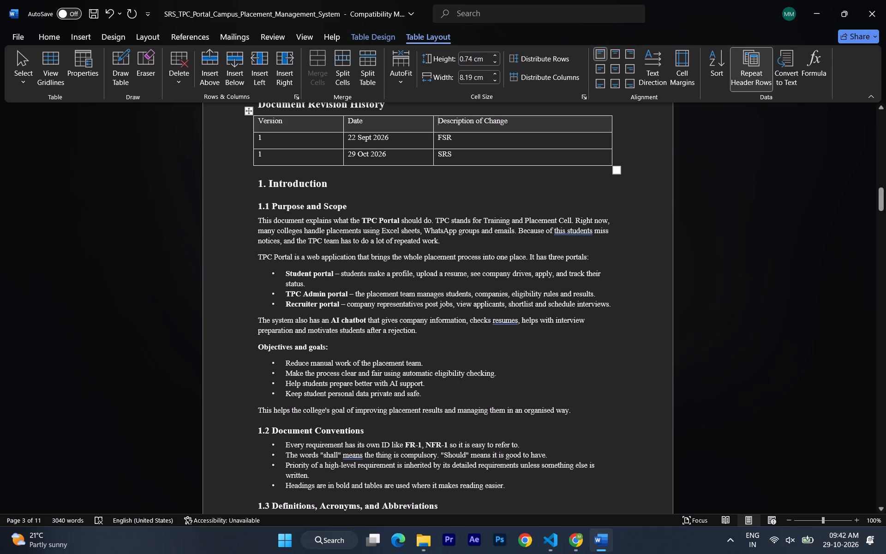
click(434, 142)
drag(433, 125, 443, 124)
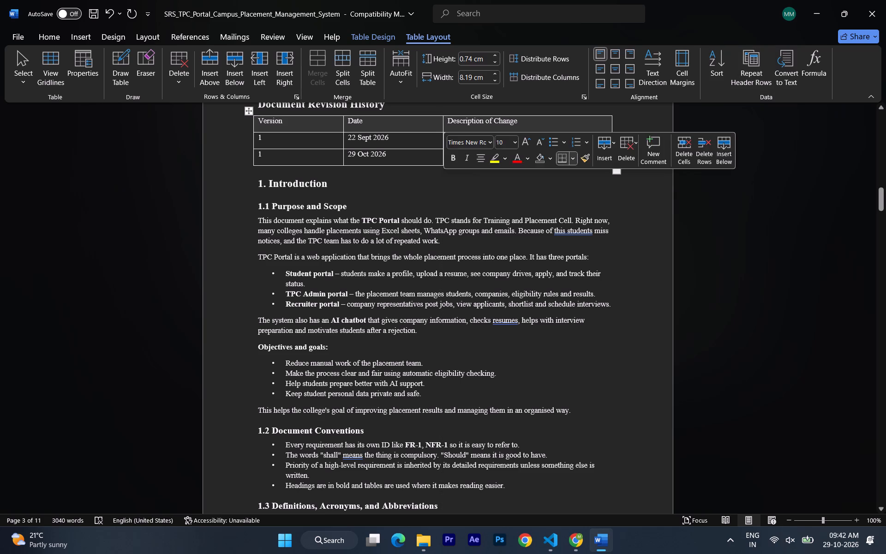
Change both version entries in the Document Revision History table to v1.
click(257, 134)
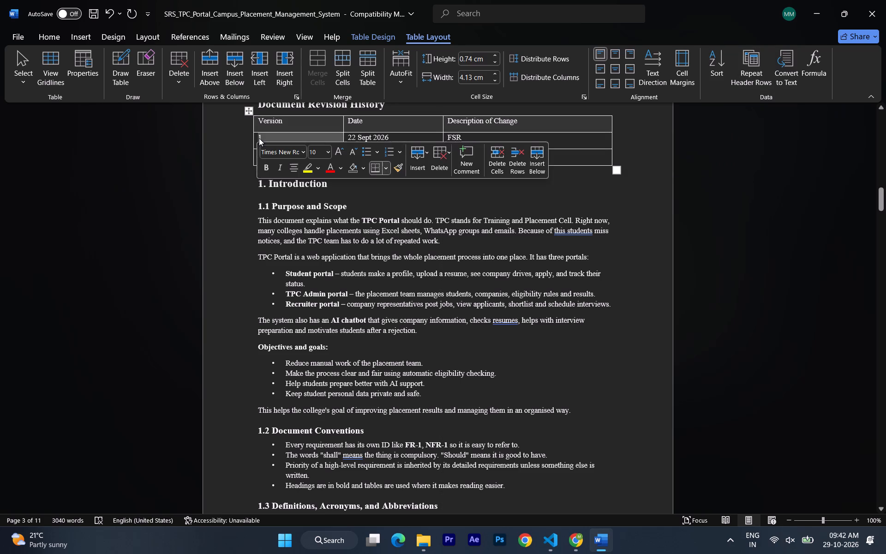
click(259, 138)
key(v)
key(Down)
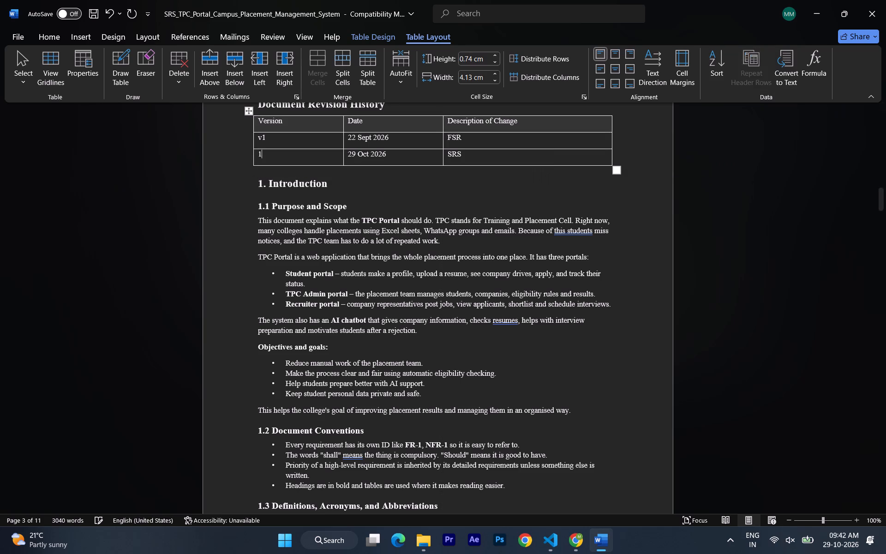
key(Left)
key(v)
click(367, 215)
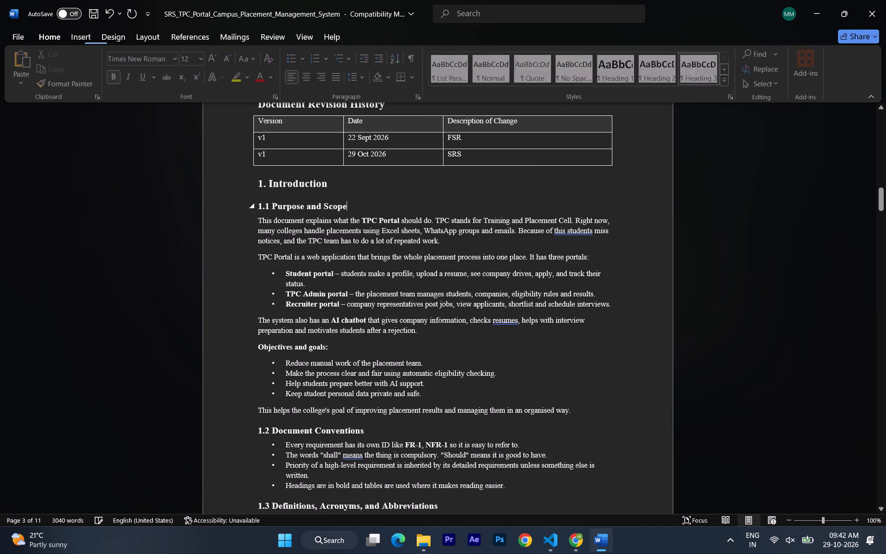
Insert three blank lines above the 1.3 Definitions, Acronyms, and Abbreviations heading to push it and its table onto the next page.
scroll(367, 215, down, 3)
scroll(367, 215, up, 1)
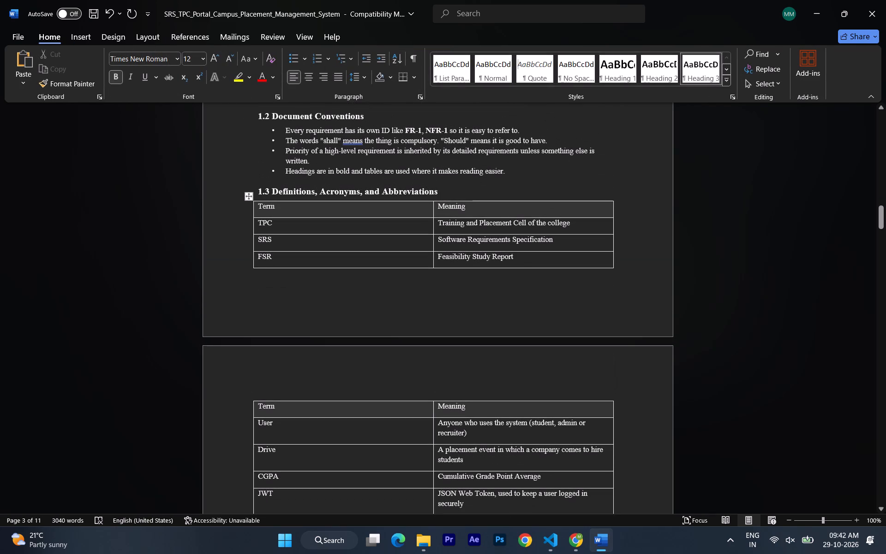
click(257, 189)
key(Return)
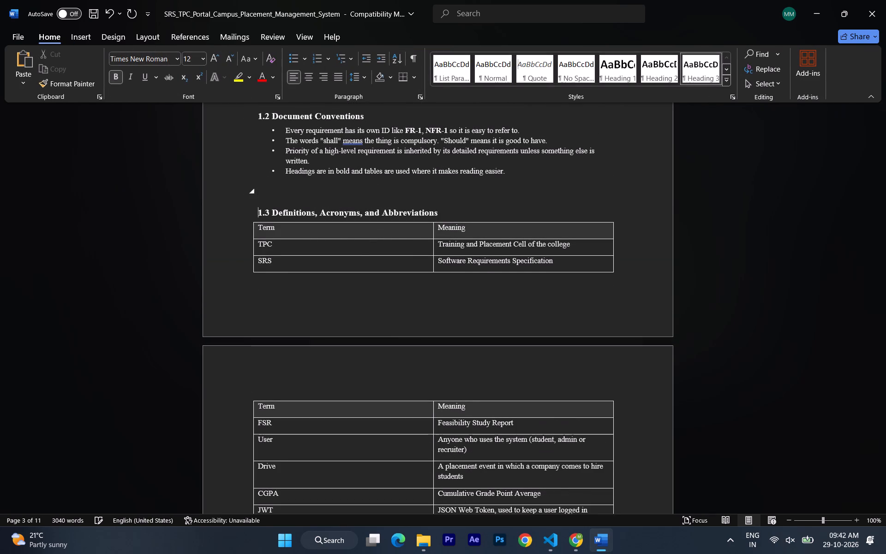
key(Return)
key(Return)
scroll(257, 189, down, 1)
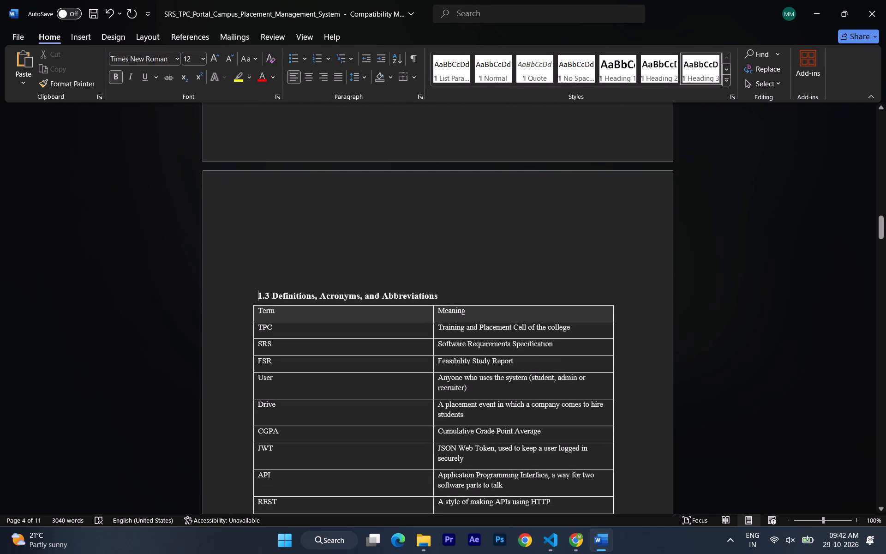
key(BackSpace)
key(Return)
scroll(257, 189, up, 1)
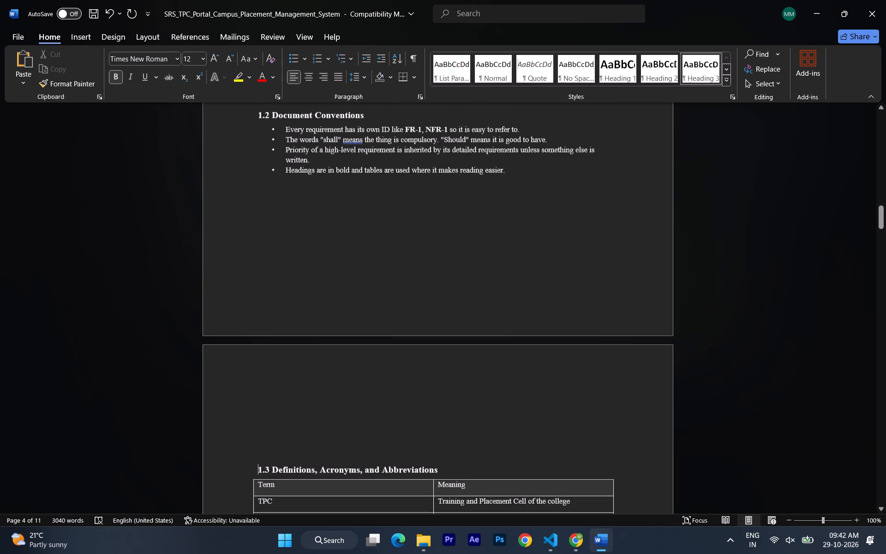
click(286, 235)
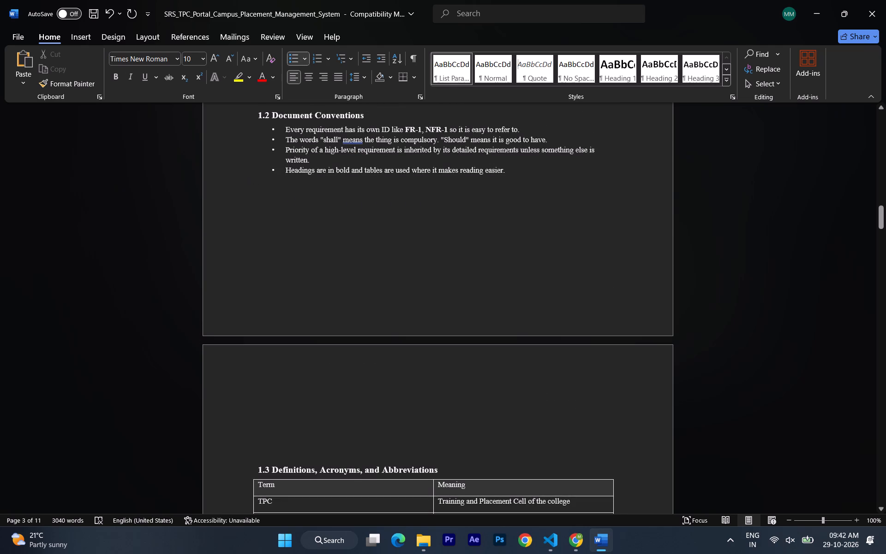
click(578, 211)
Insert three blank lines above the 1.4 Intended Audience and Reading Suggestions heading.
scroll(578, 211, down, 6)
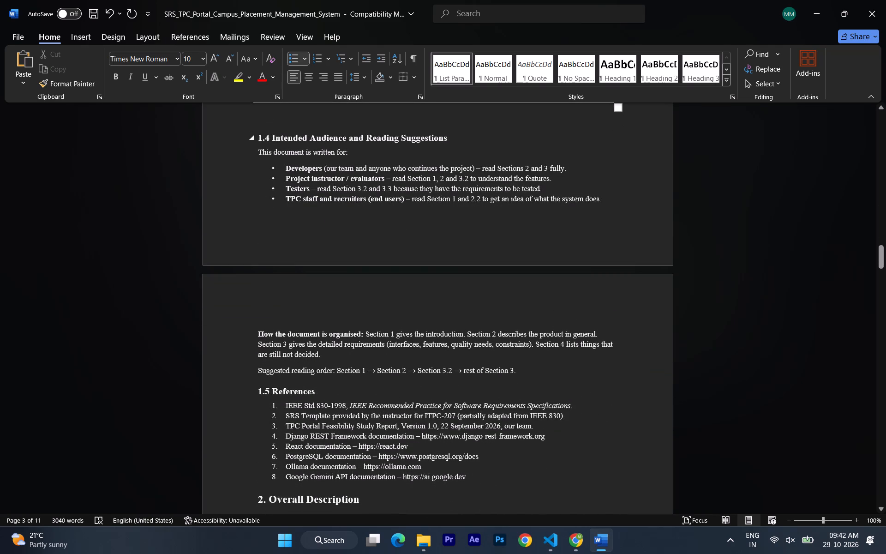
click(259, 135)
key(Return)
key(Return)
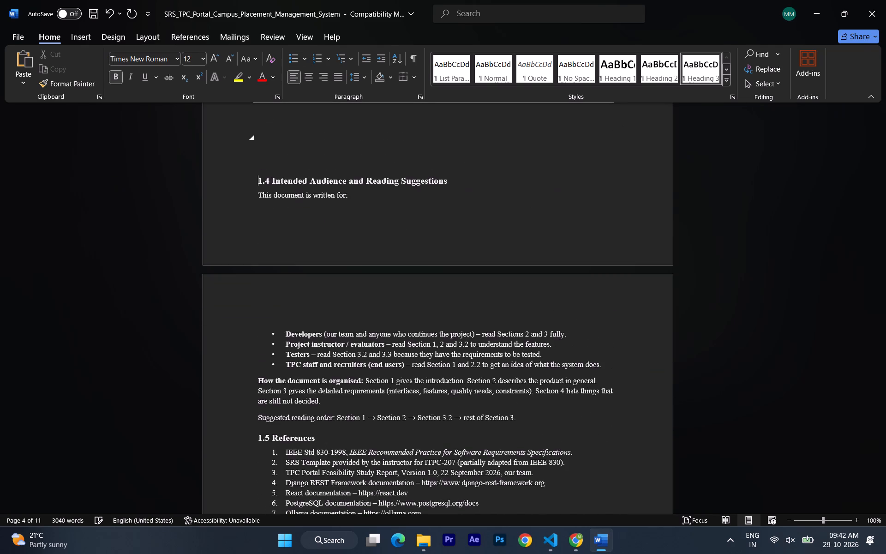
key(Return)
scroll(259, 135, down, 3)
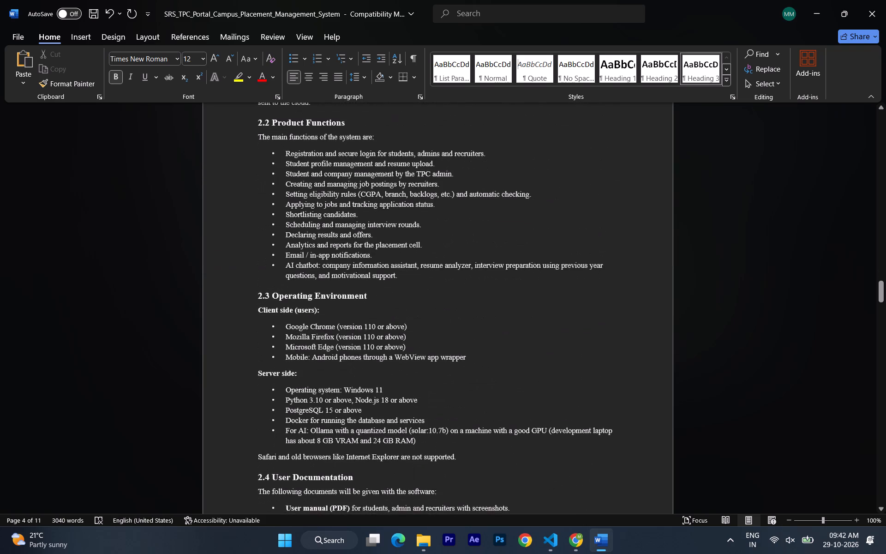
Undo the blank lines added above the 1.4 heading and the last one added above the 1.3 heading.
key(ctrl+z)
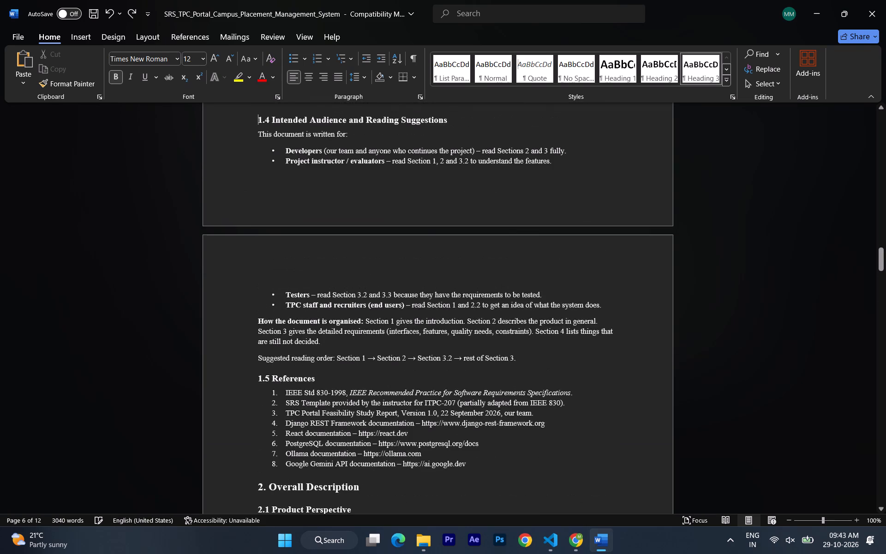
key(ctrl+z)
key(ctrl+z)
Check the page layout of the SRS in a multi-page overview, including the cover page, table of contents and Introduction.
scroll(425, 256, up, 6)
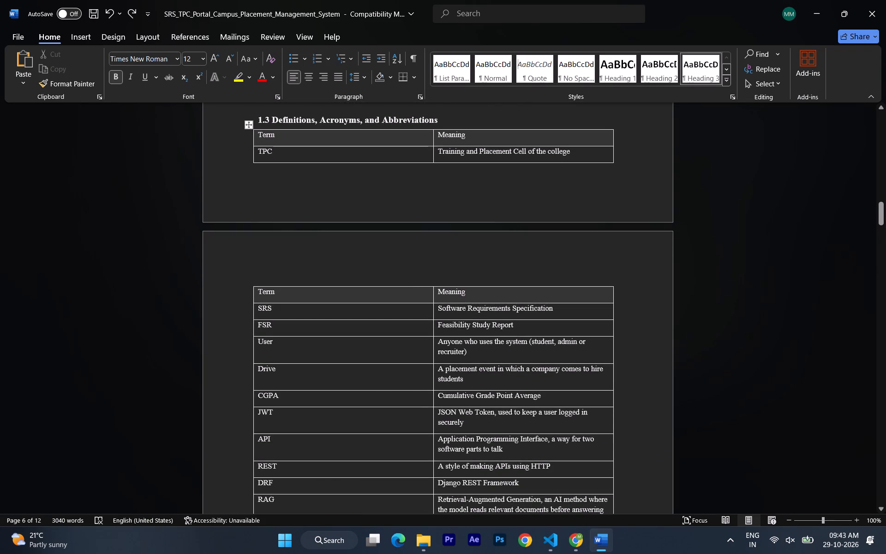
scroll(425, 256, up, 9)
ctrl+scroll(425, 256, up, 8)
ctrl+scroll(425, 256, down, 17)
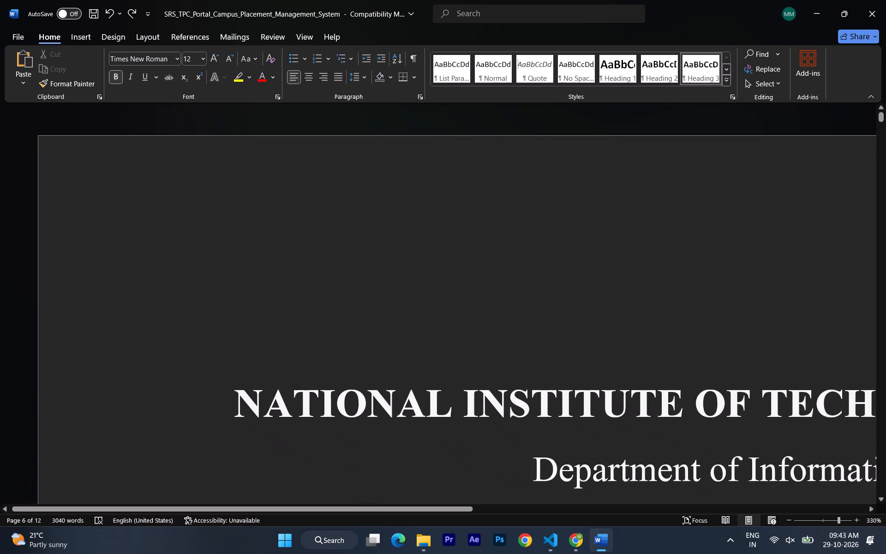
ctrl+scroll(425, 256, down, 9)
ctrl+scroll(425, 256, up, 1)
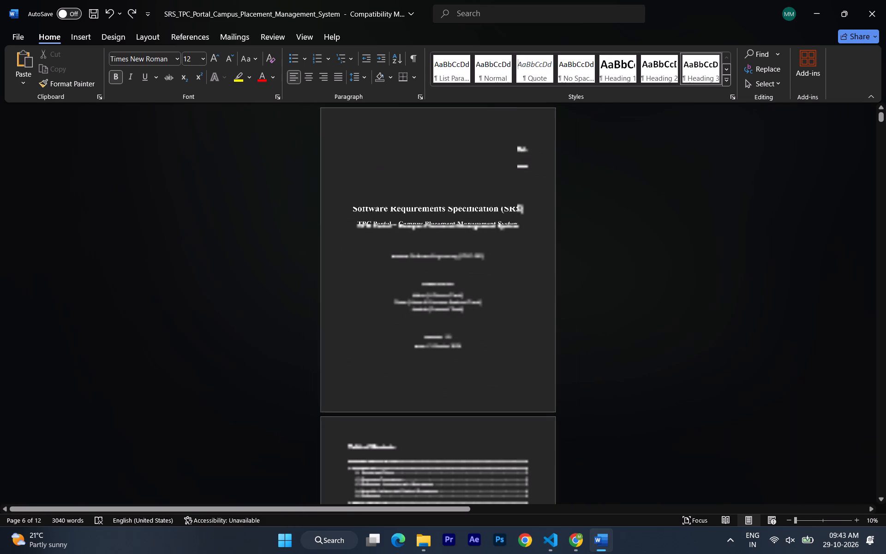
ctrl+scroll(425, 256, up, 2)
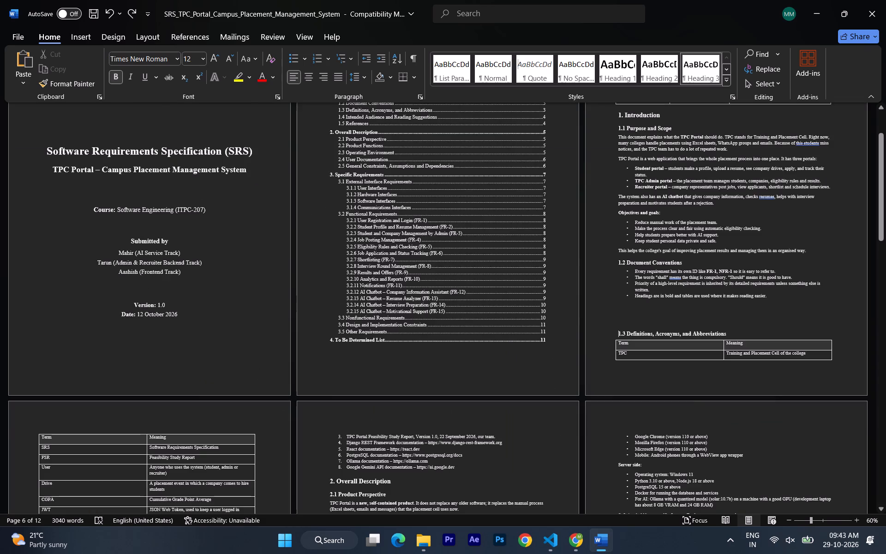
scroll(425, 256, up, 2)
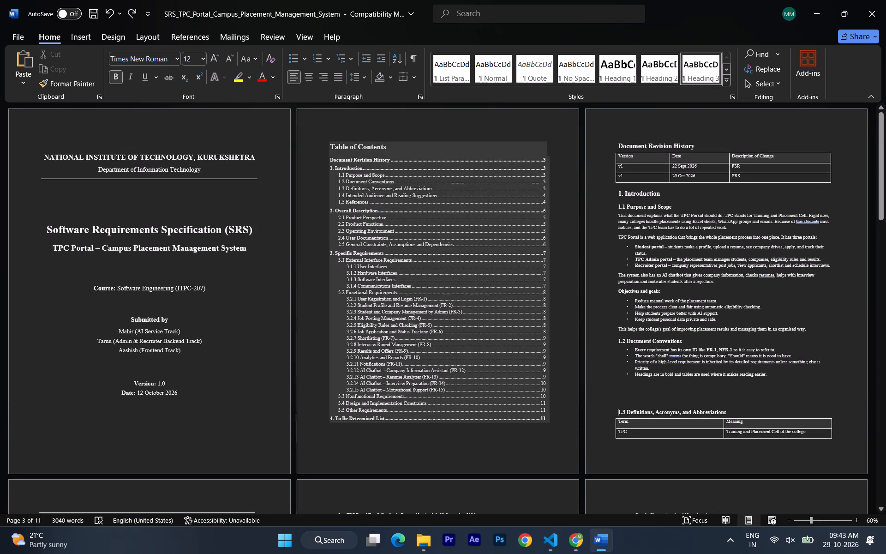
click(539, 461)
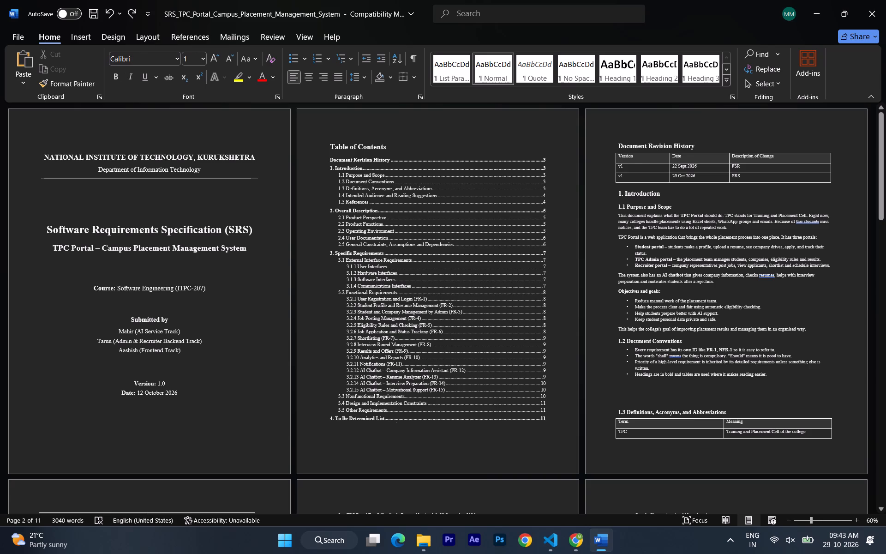
scroll(539, 461, down, 9)
scroll(539, 461, up, 11)
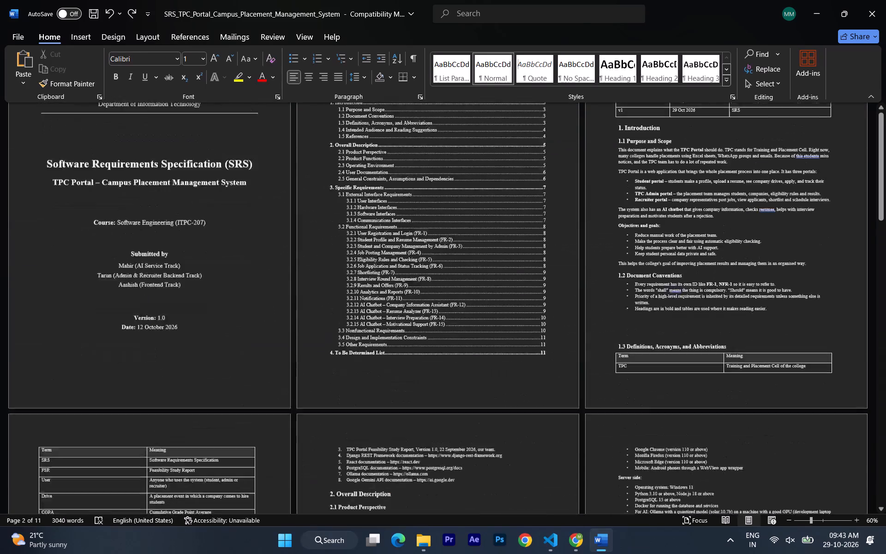
scroll(539, 461, up, 7)
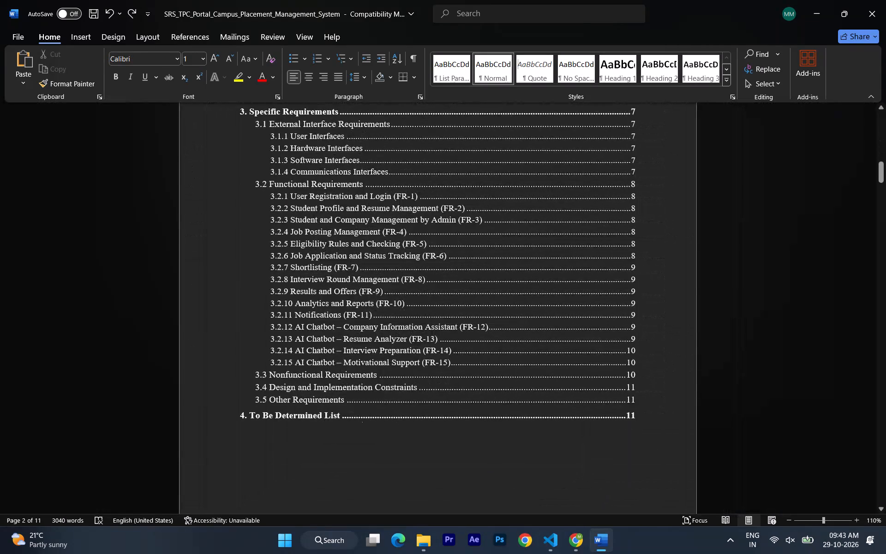
Save the SRS document.
key(ctrl+s)
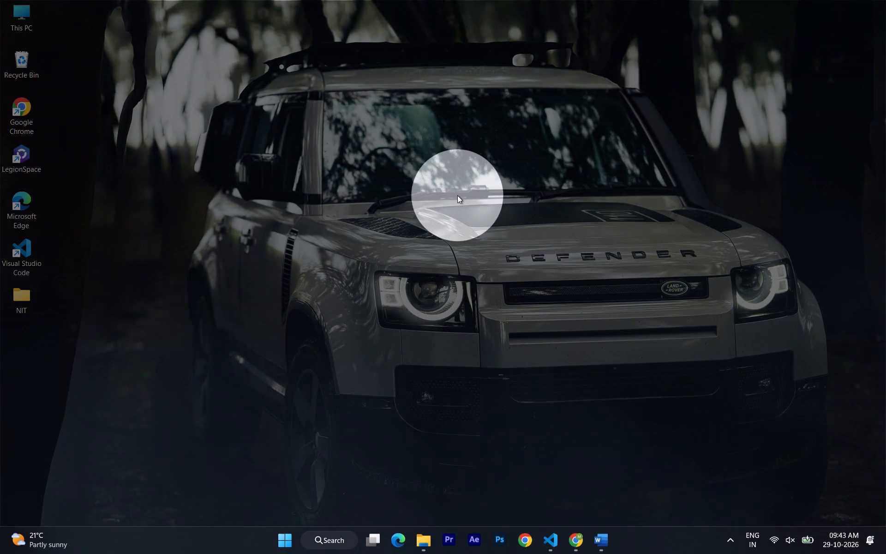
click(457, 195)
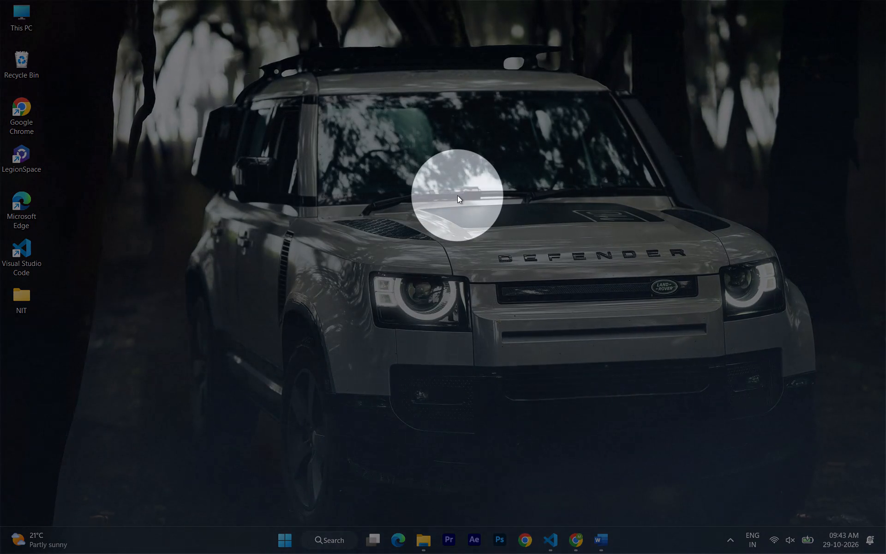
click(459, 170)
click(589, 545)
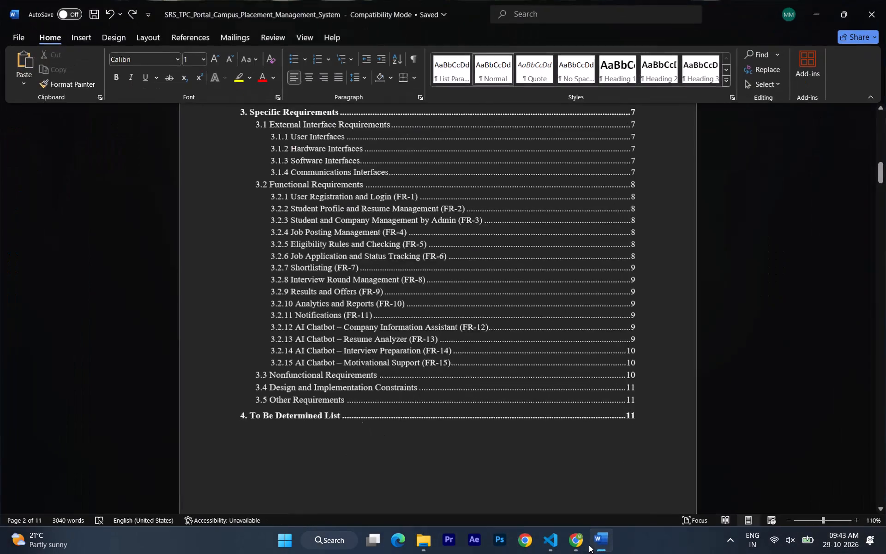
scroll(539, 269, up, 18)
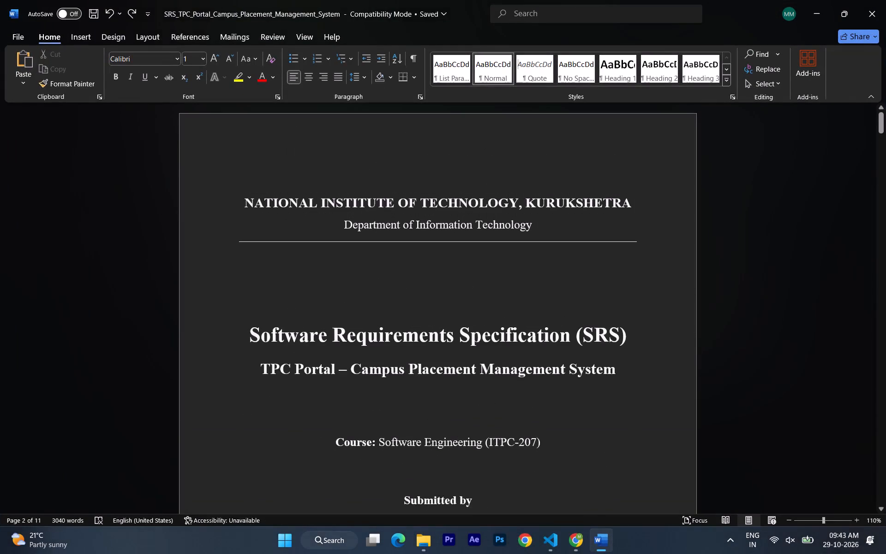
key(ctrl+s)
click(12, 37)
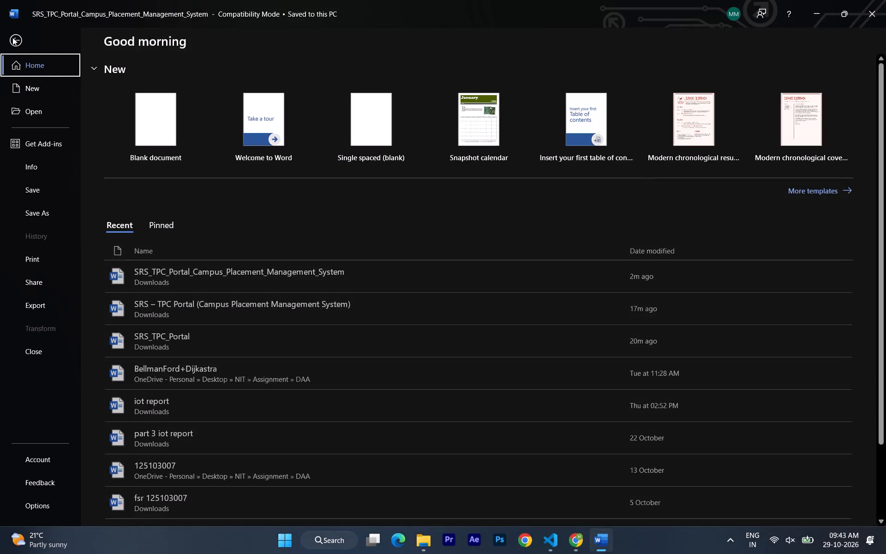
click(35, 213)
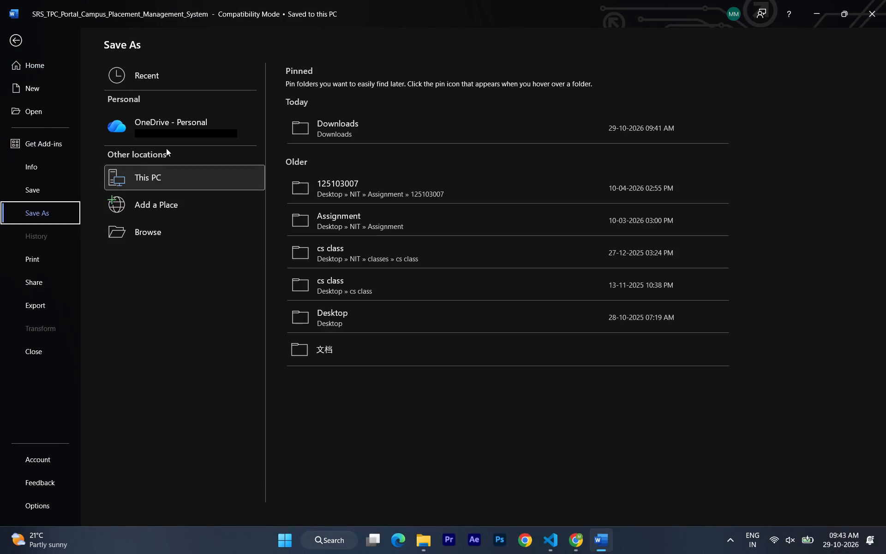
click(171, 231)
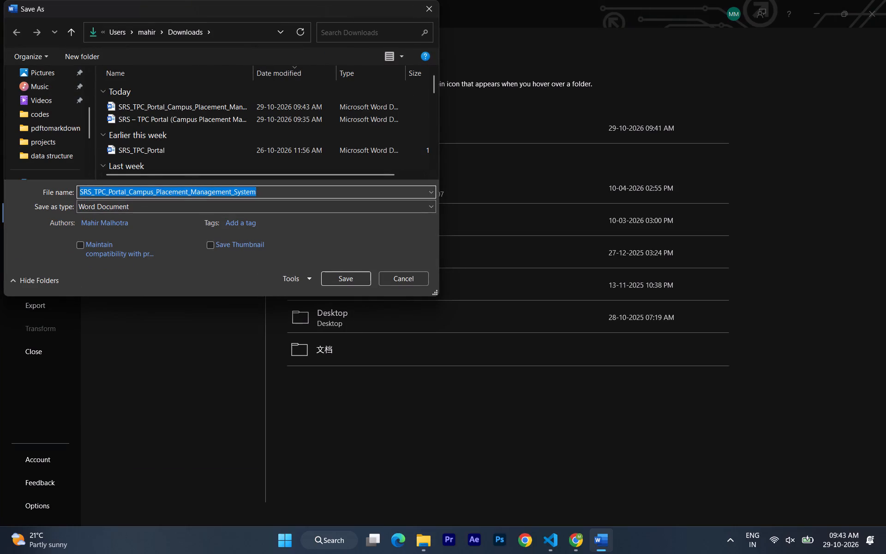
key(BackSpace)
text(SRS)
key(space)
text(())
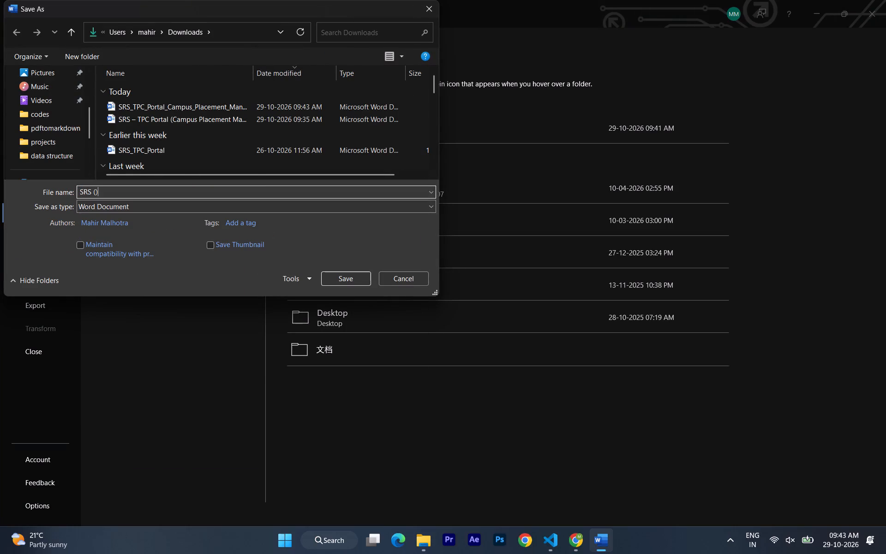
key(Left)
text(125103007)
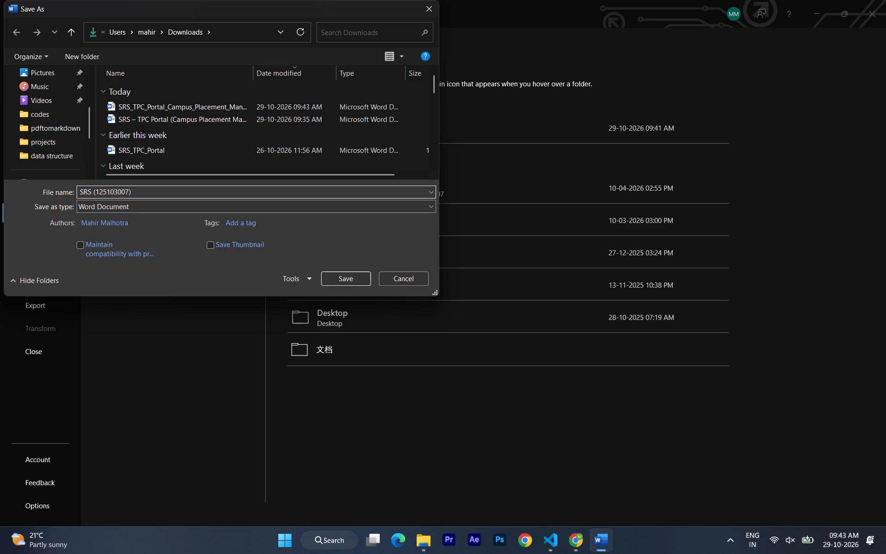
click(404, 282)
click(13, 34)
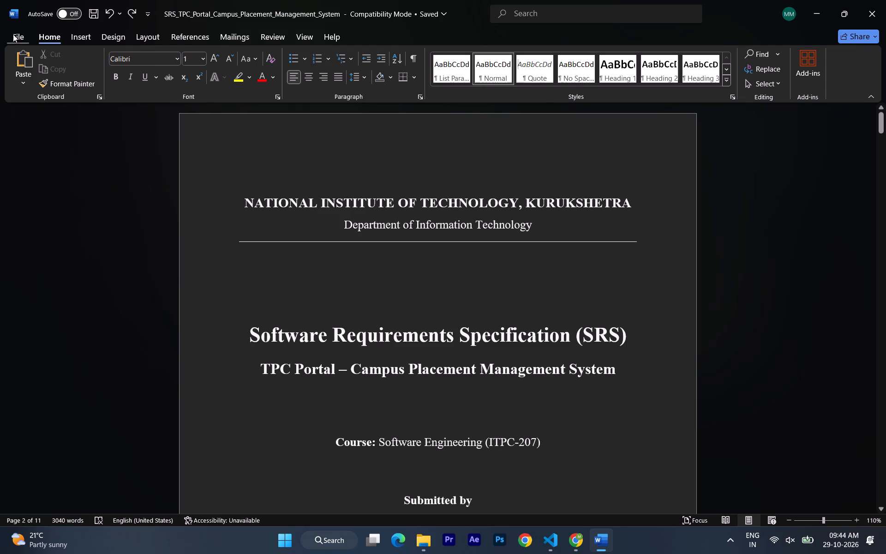
Add each team member's roll number after their name in the cover page's Submitted by list.
scroll(411, 420, down, 2)
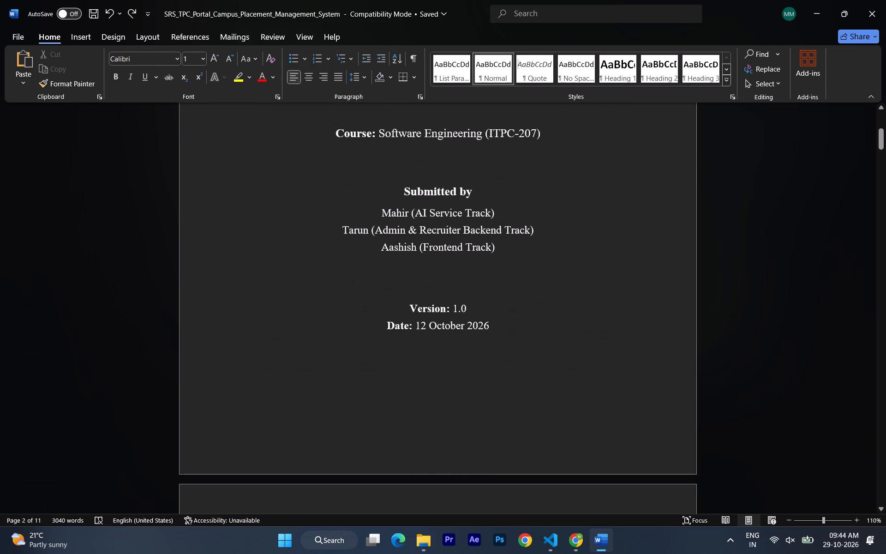
click(409, 209)
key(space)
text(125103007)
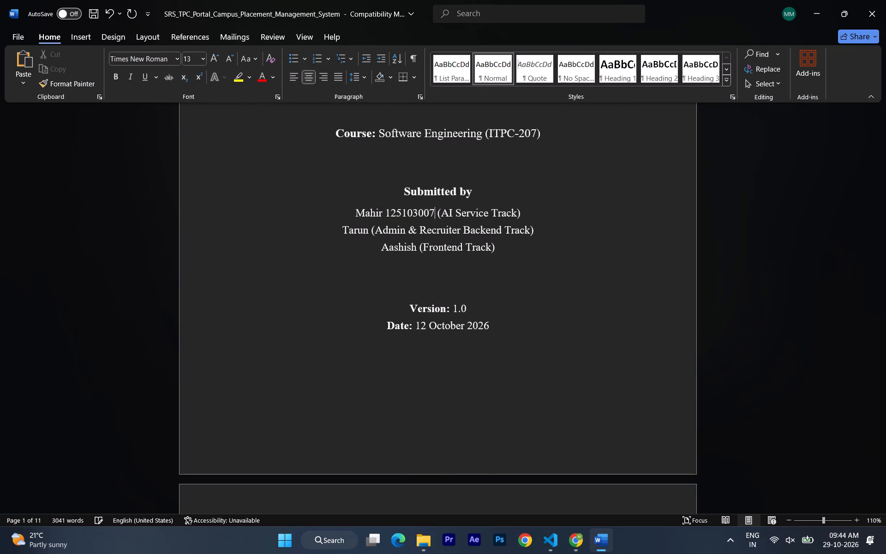
click(371, 229)
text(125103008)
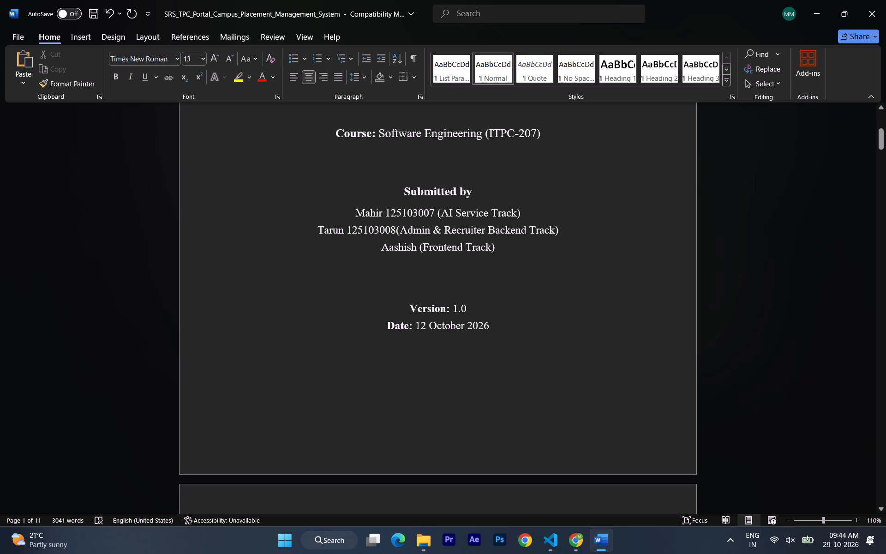
click(418, 247)
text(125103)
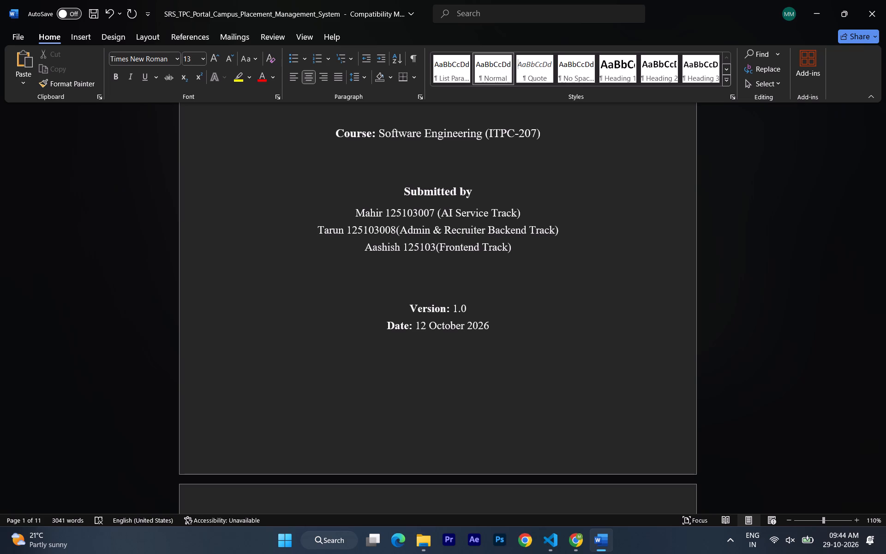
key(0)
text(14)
Correct the Frontend Track member's first name to Ashish on the cover page.
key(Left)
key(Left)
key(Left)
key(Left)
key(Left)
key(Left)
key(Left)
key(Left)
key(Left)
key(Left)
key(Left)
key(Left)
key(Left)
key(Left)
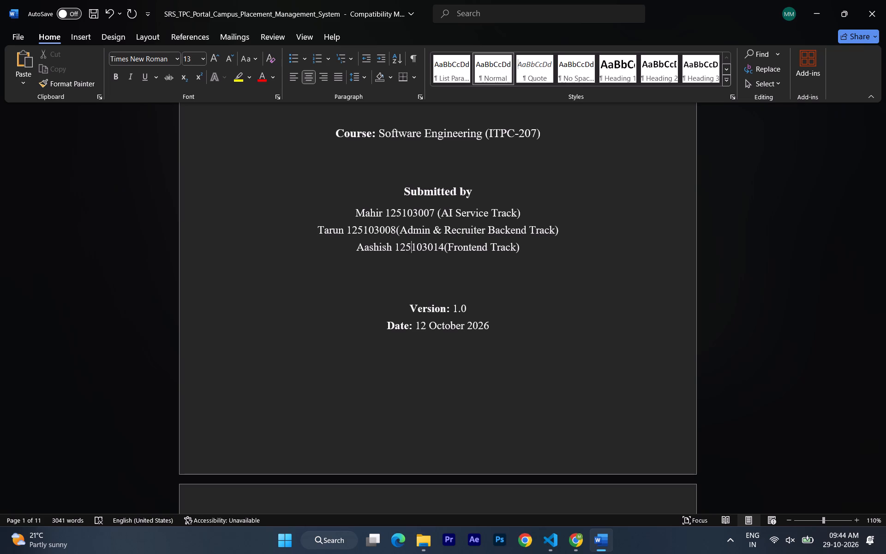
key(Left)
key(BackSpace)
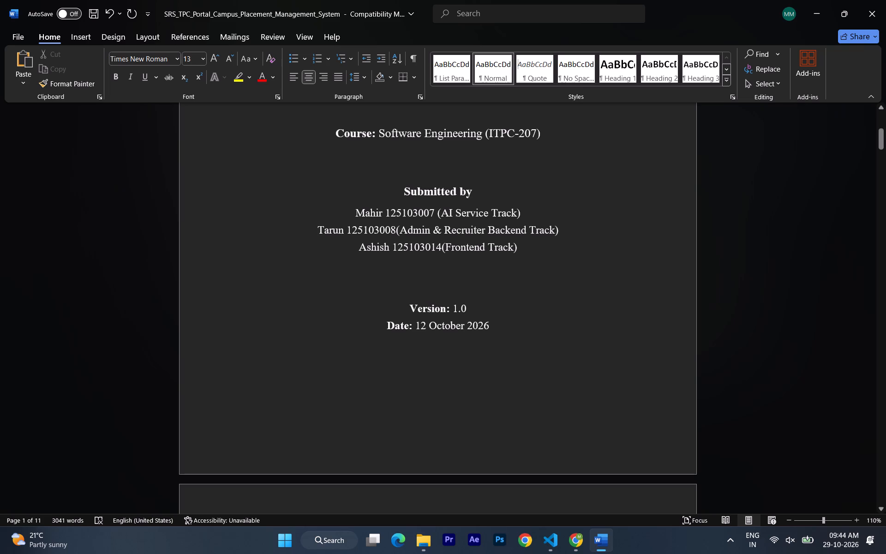
click(537, 247)
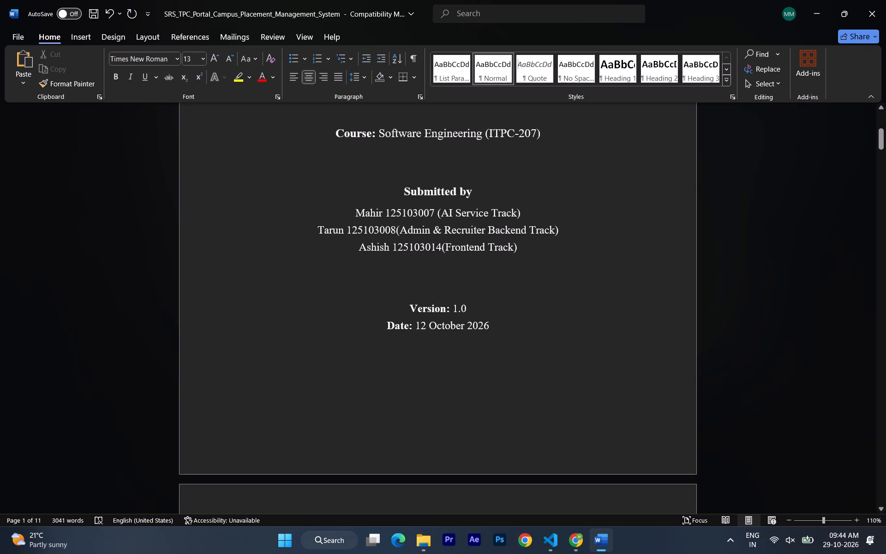
Insert a space between the Frontend Track member's roll number and the opening parenthesis.
click(441, 247)
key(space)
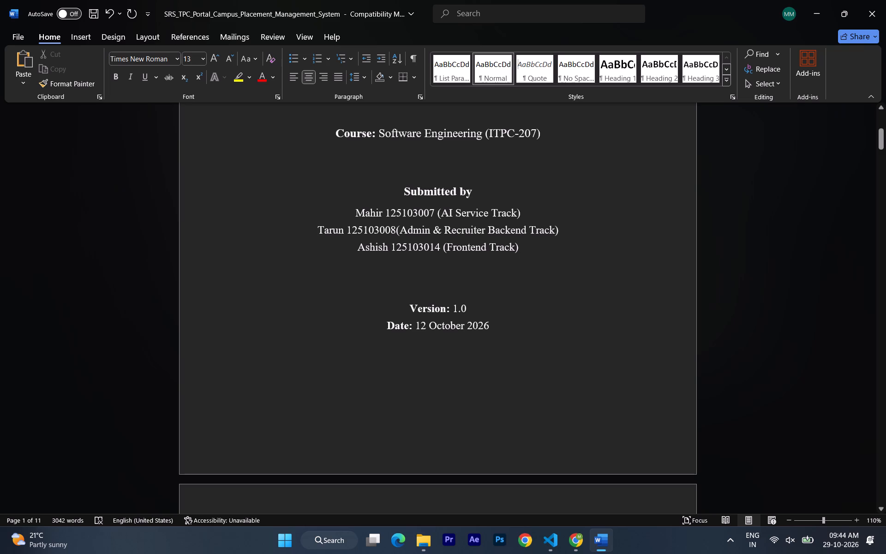
click(553, 246)
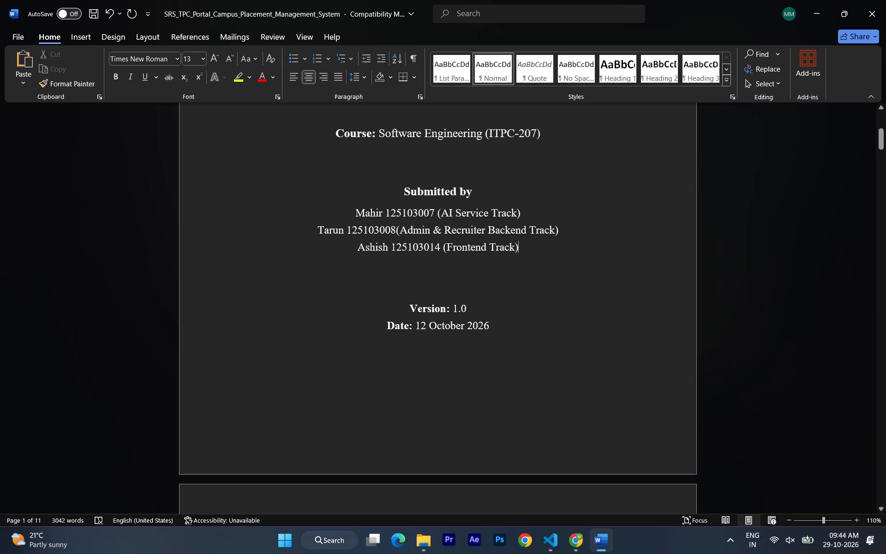
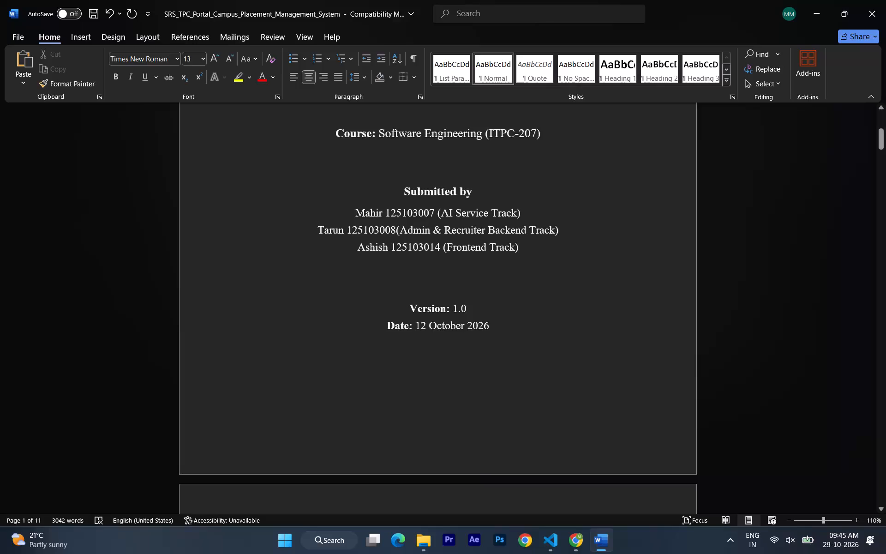
Save the cover page edits in the SRS document.
key(ctrl+s)
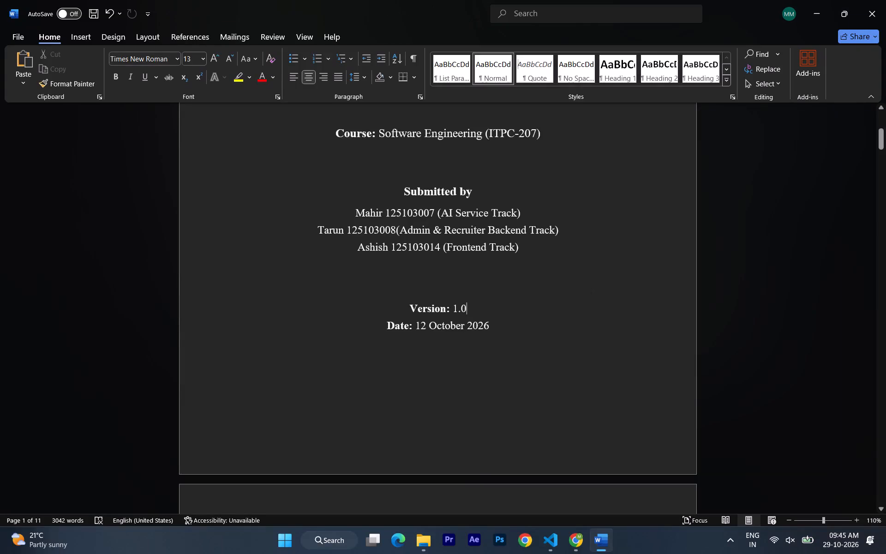
Save a copy in Downloads as a Word Document in the newest format, named SRS followed by the AI Service Track member's roll number in parentheses.
scroll(588, 292, up, 18)
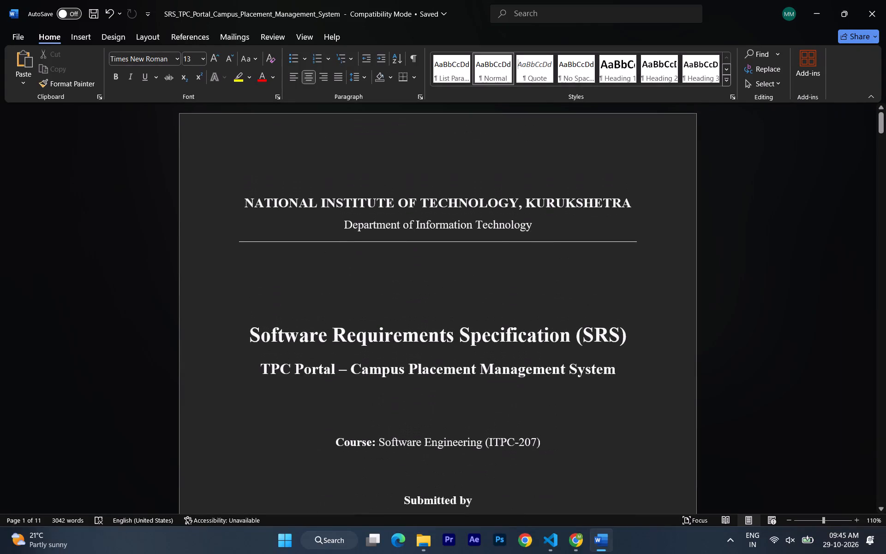
click(17, 29)
click(39, 210)
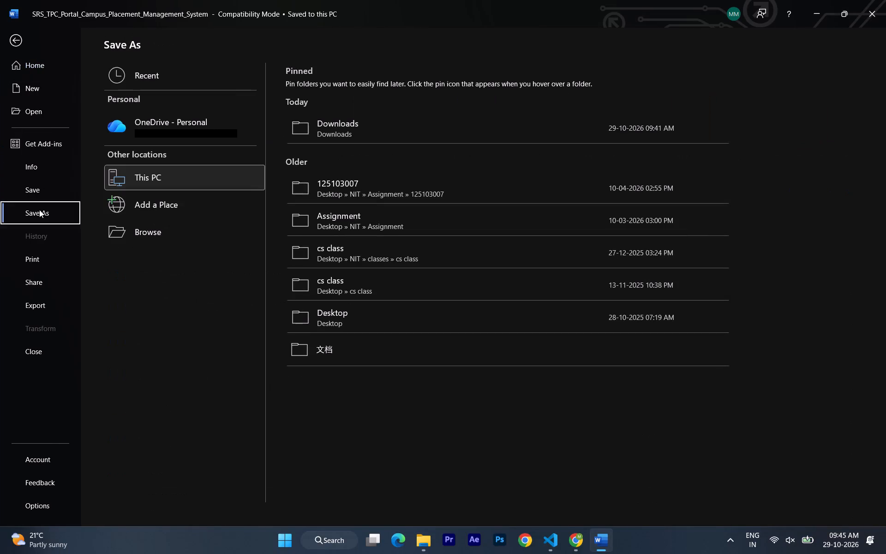
click(394, 118)
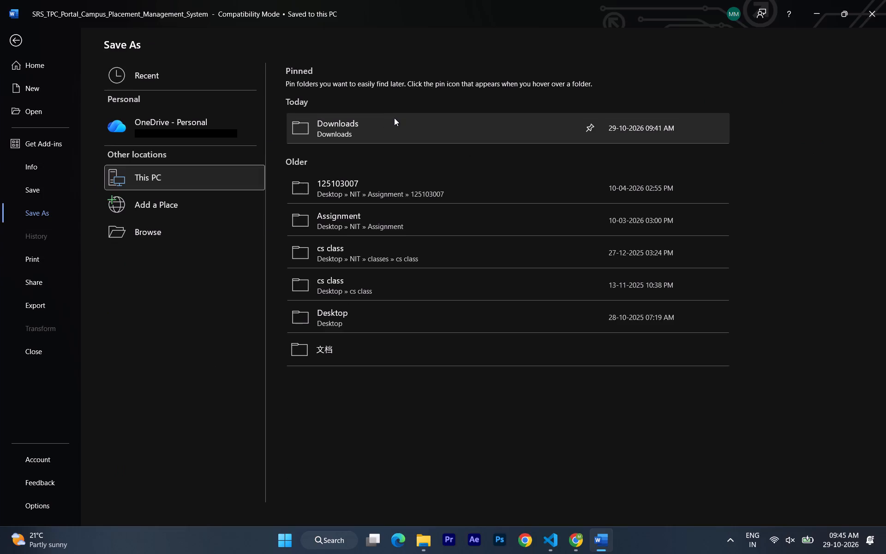
key(BackSpace)
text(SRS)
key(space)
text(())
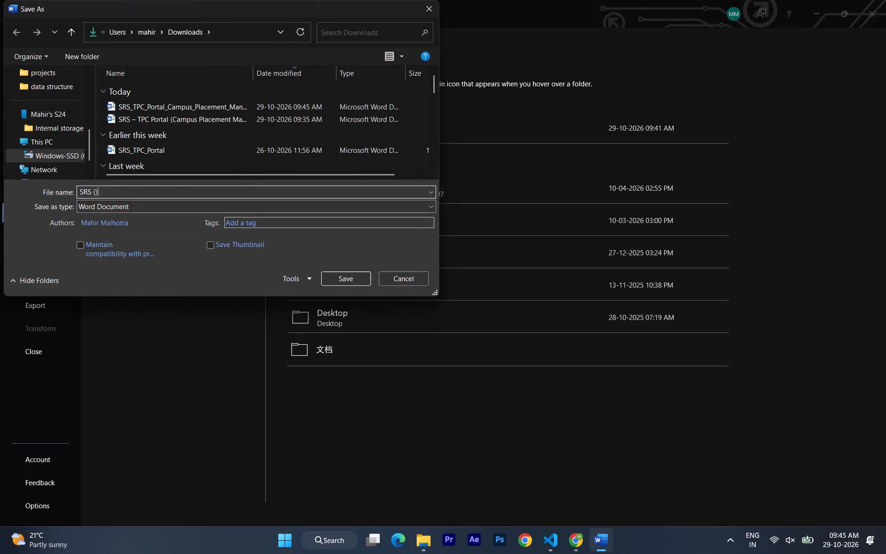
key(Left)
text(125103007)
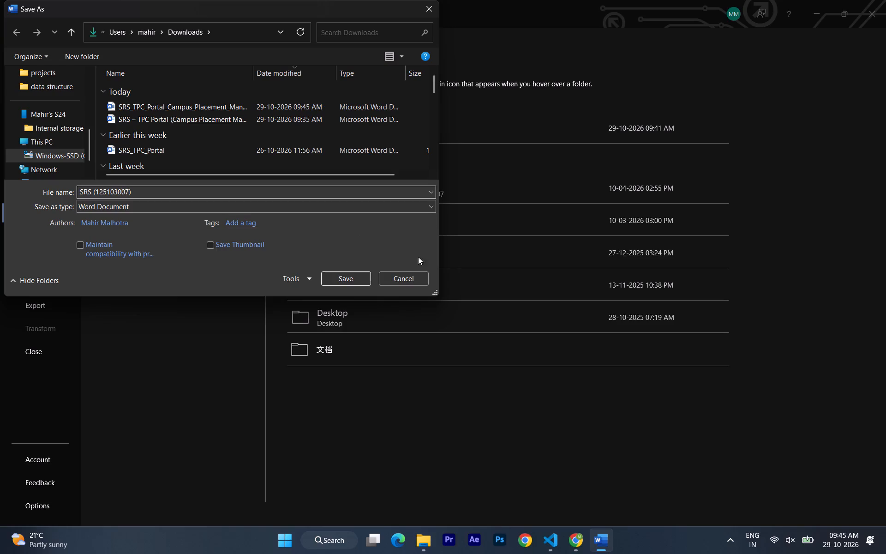
click(341, 272)
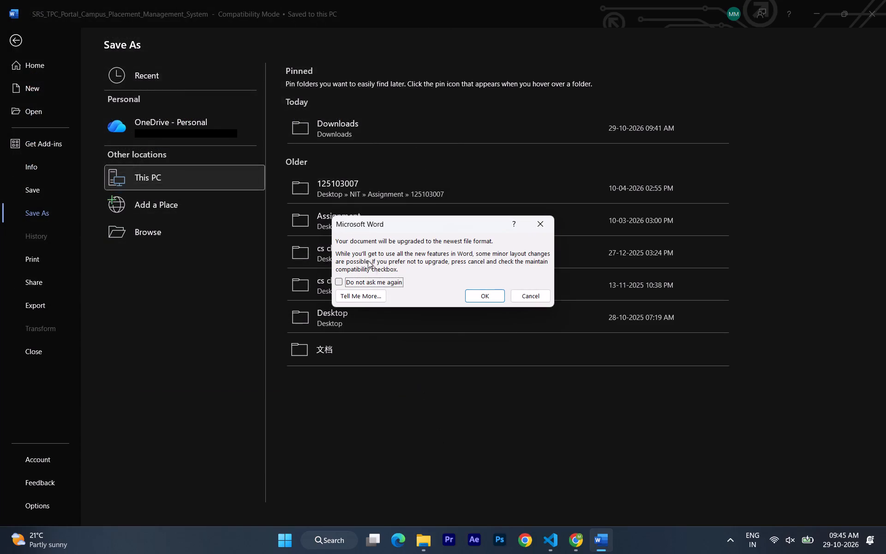
click(482, 294)
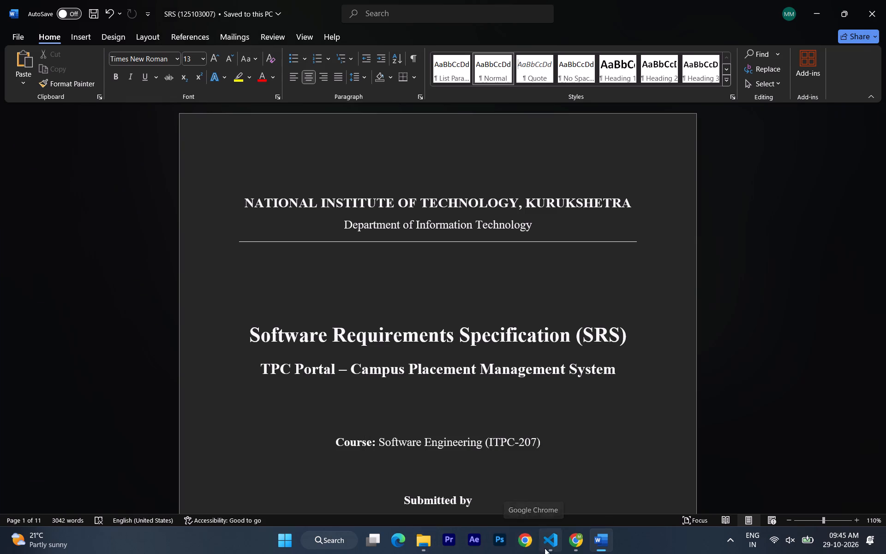
Search Windows for the WhatsApp app.
click(325, 541)
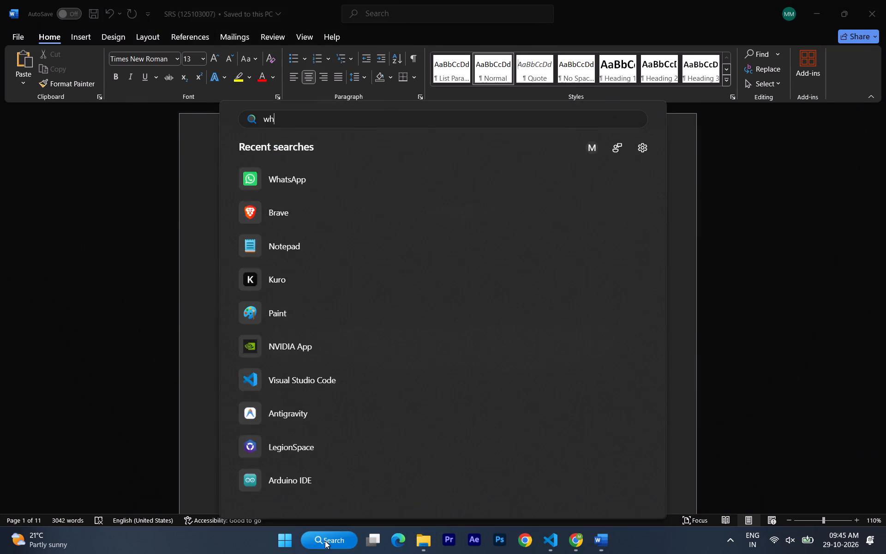
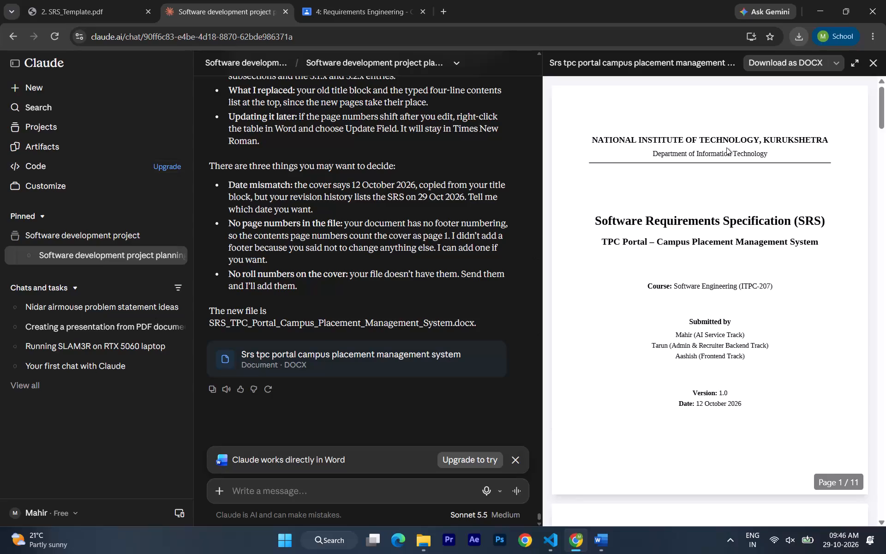
Close the SRS document preview and the Claude chat to return to the 4: Requirements Engineering assignment in Classroom.
click(878, 61)
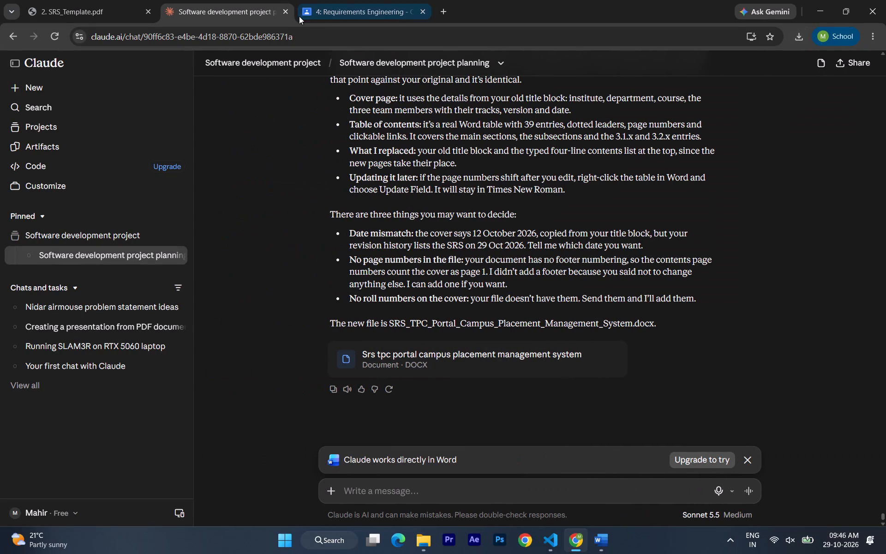
click(288, 13)
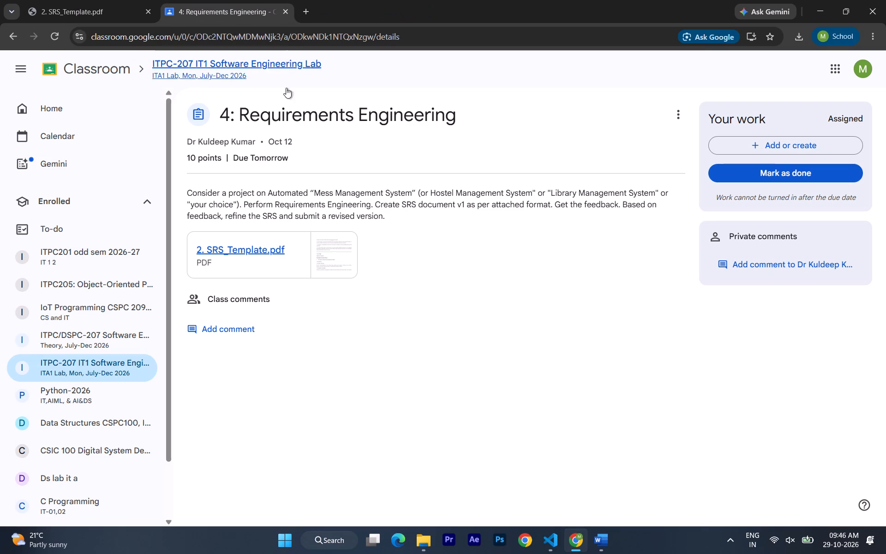
Open the file upload window for the Requirements Engineering submission, and dismiss the file chooser without picking a file.
click(788, 139)
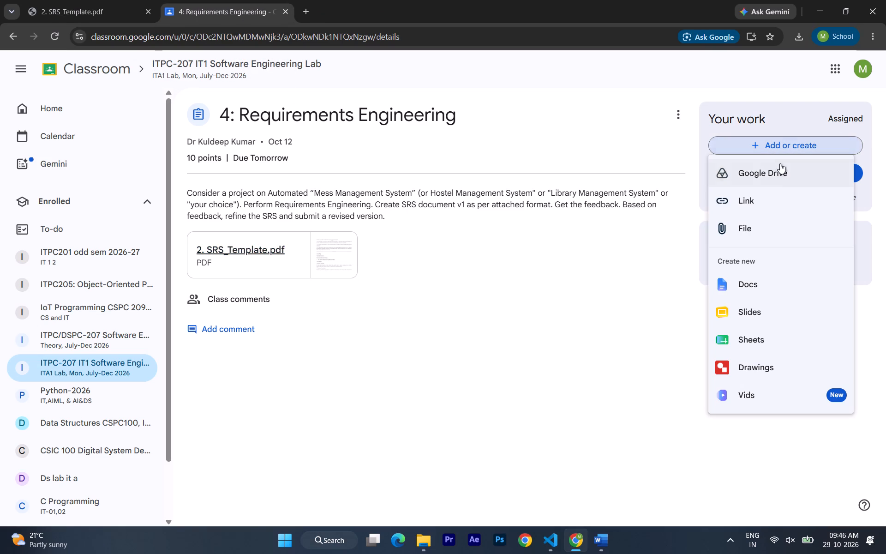
click(761, 226)
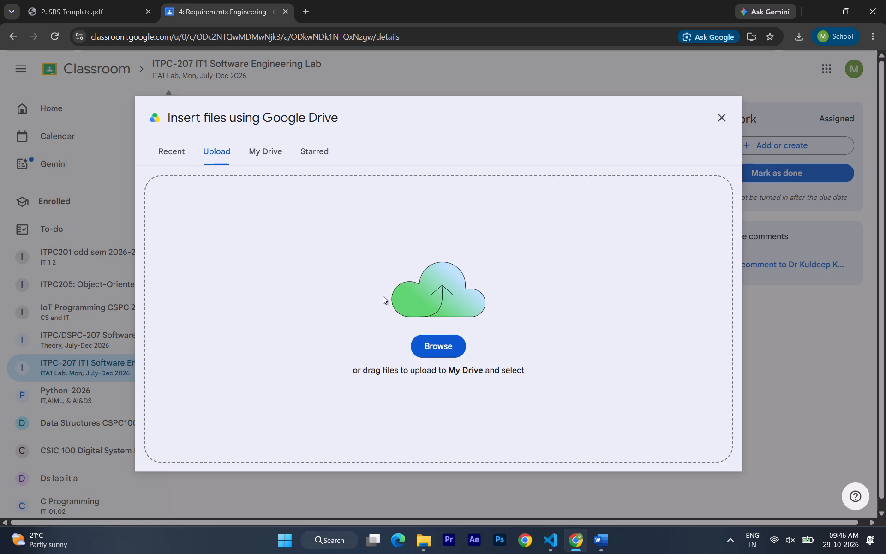
click(450, 335)
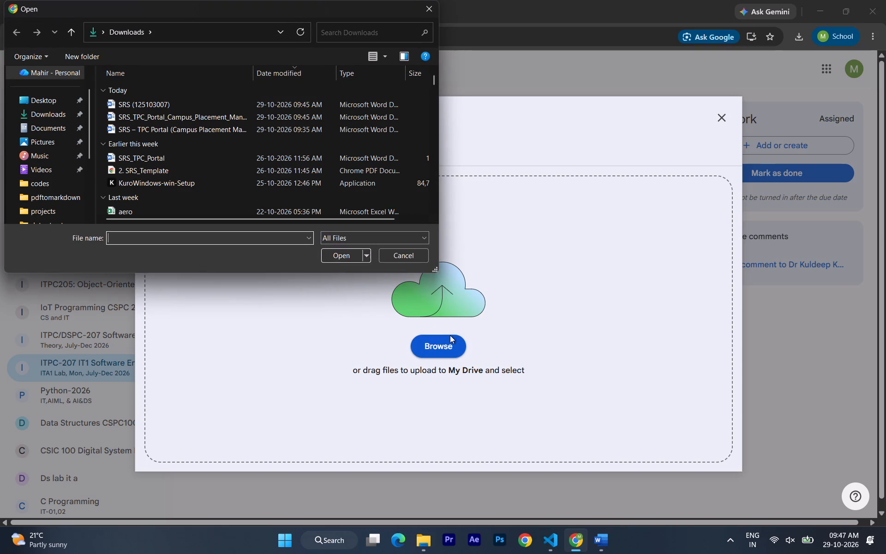
click(434, 10)
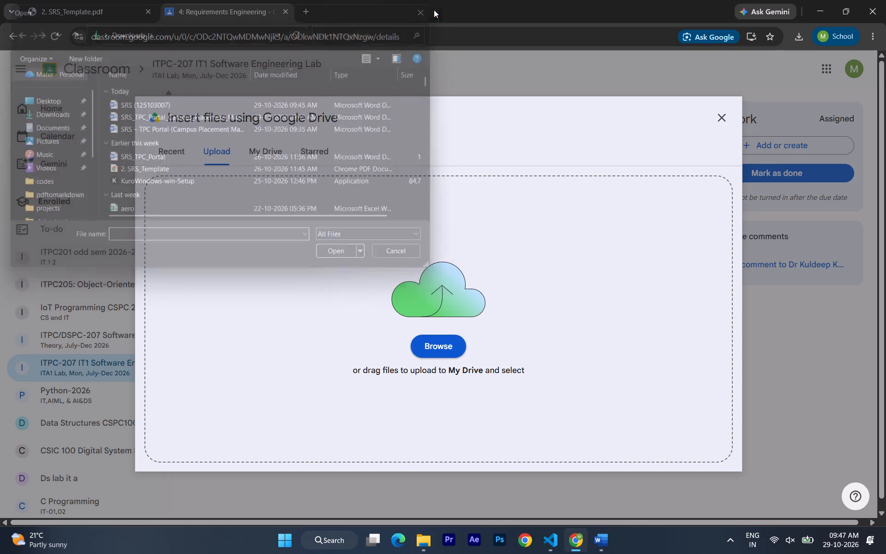
Switch to the SRS document in Word and search Windows for the WhatsApp app.
click(609, 548)
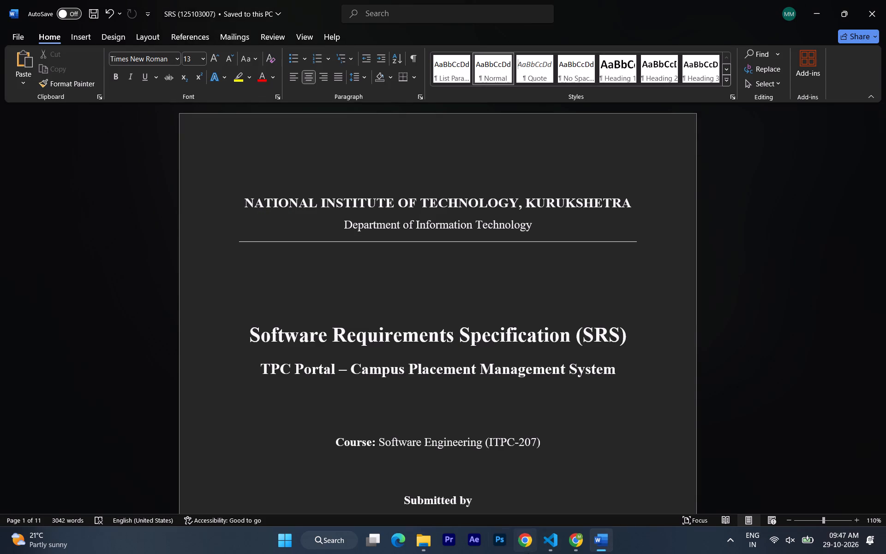
click(345, 537)
key(w)
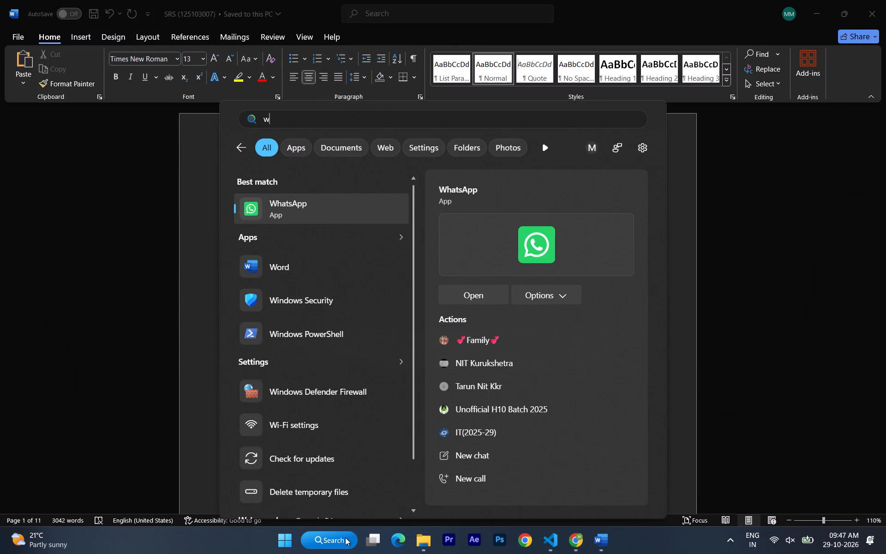
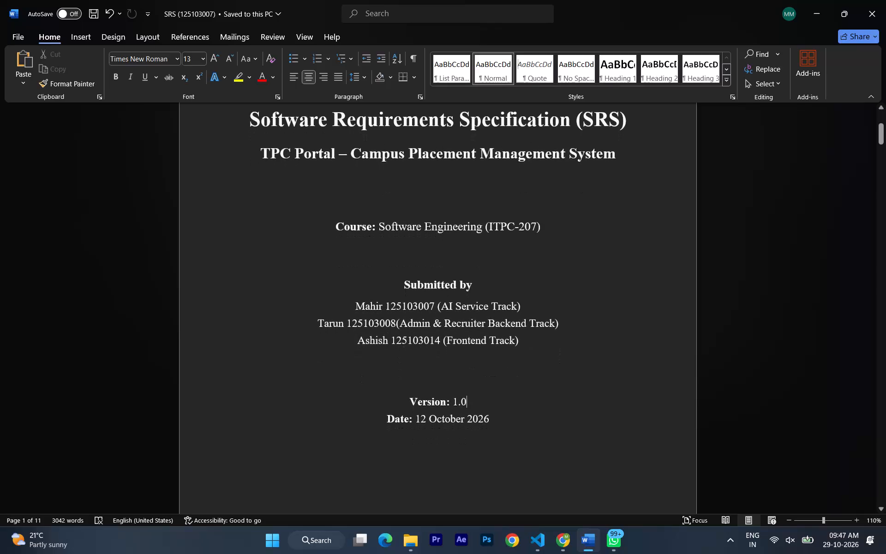
Change the day in the cover page date of the SRS so it reads 29 October 2026.
click(425, 415)
key(BackSpace)
key(BackSpace)
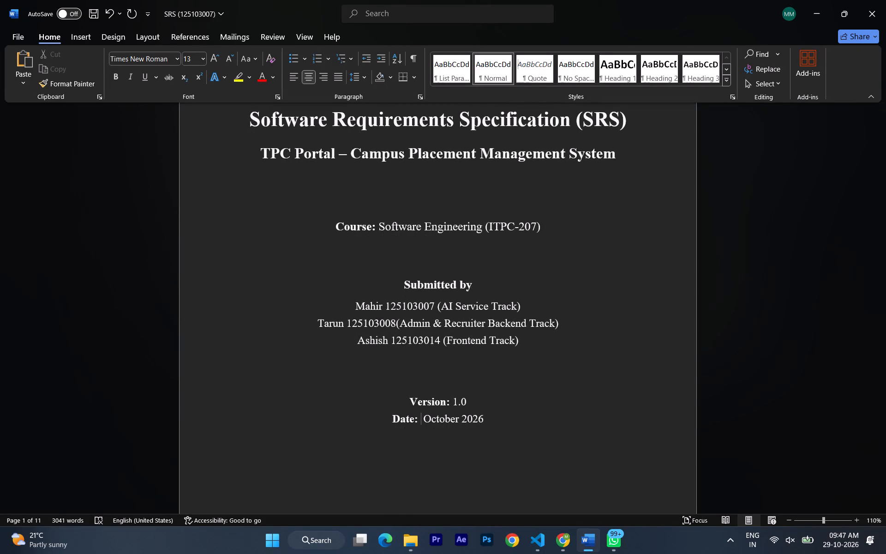
text(29)
scroll(425, 415, down, 2)
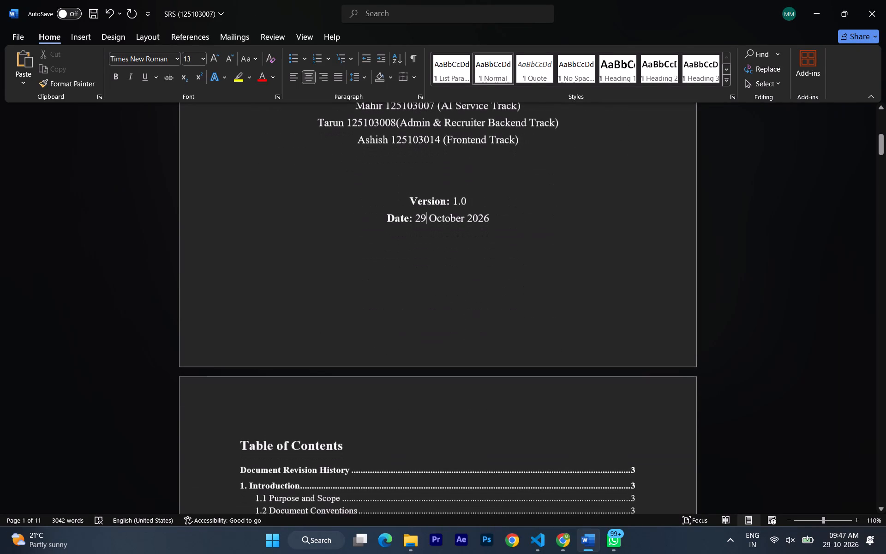
scroll(425, 415, down, 1)
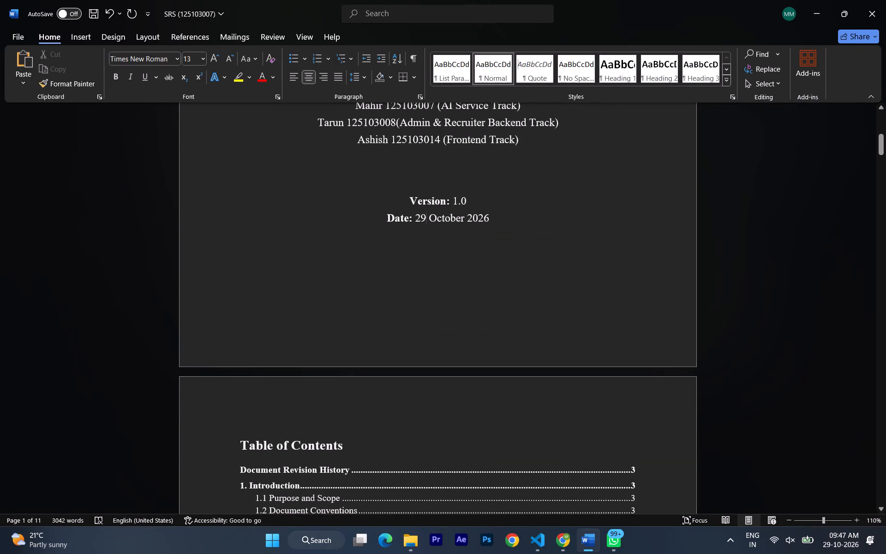
key(ctrl+s)
scroll(425, 415, up, 6)
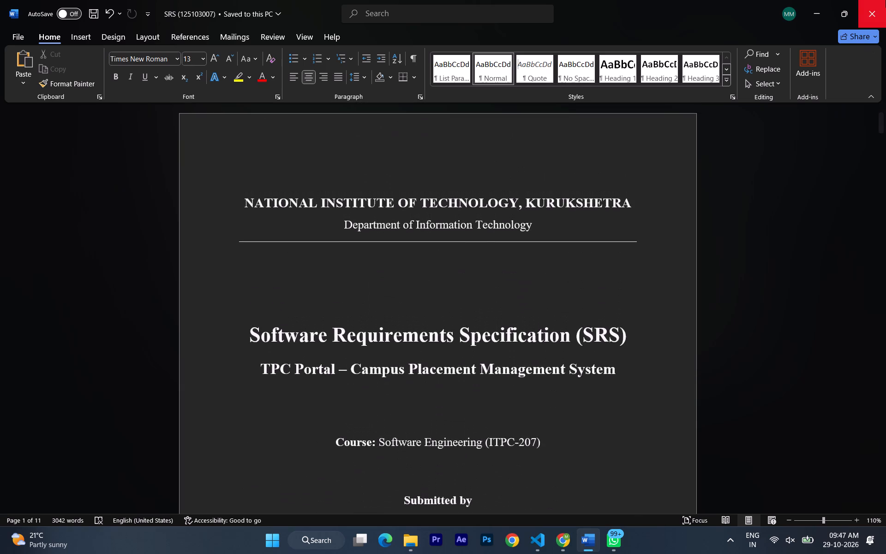
click(885, 0)
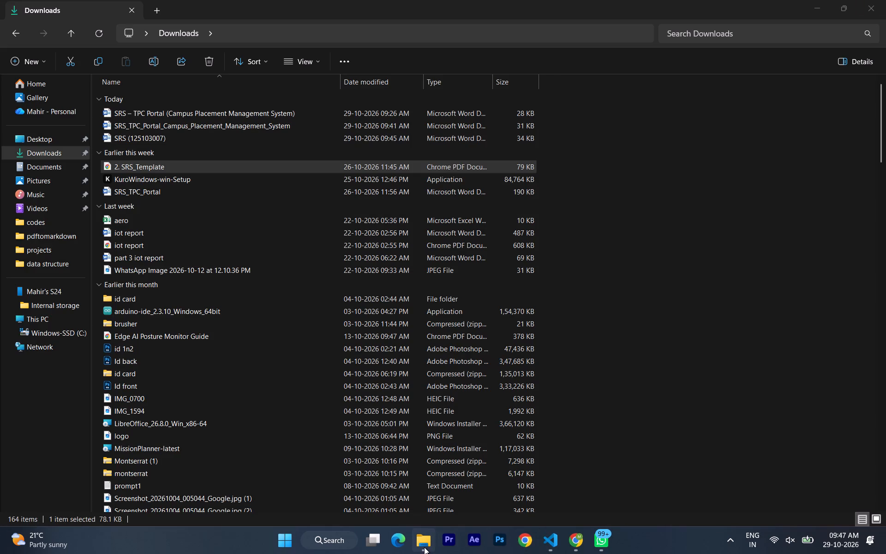
click(424, 548)
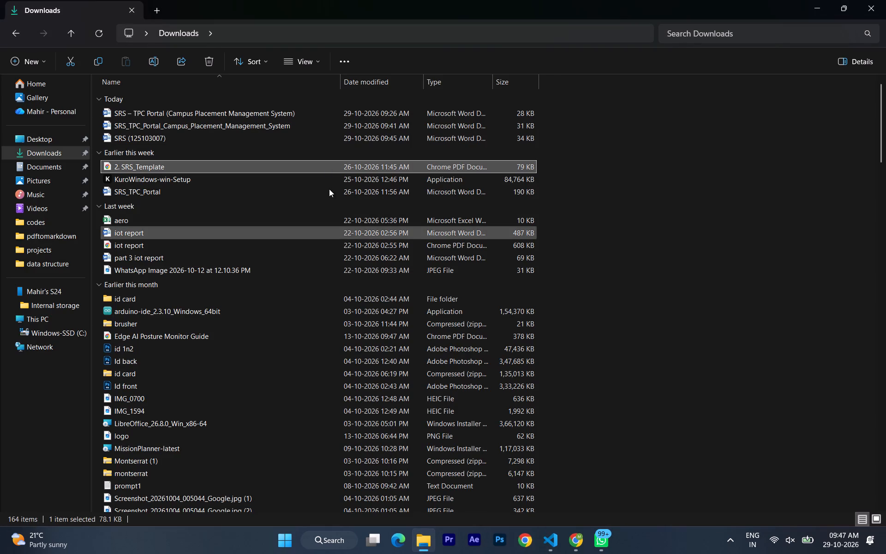
click(257, 133)
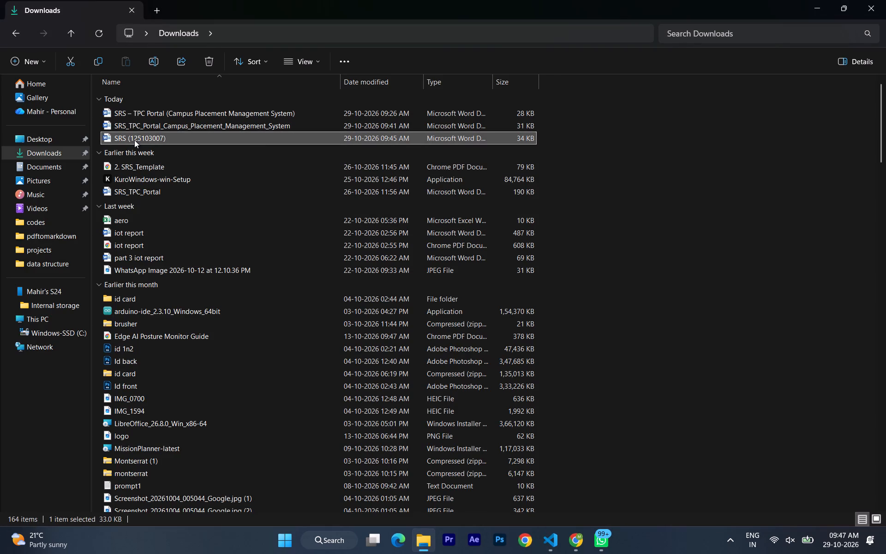
click(134, 140)
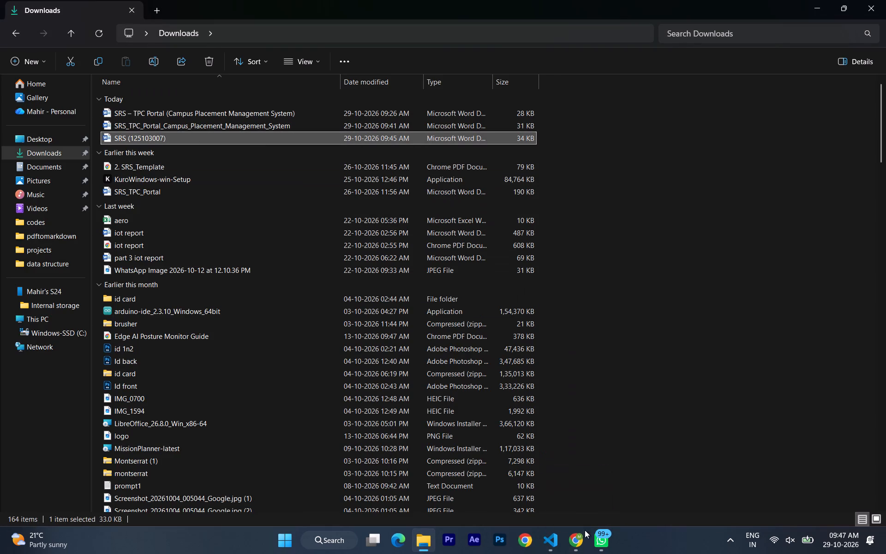
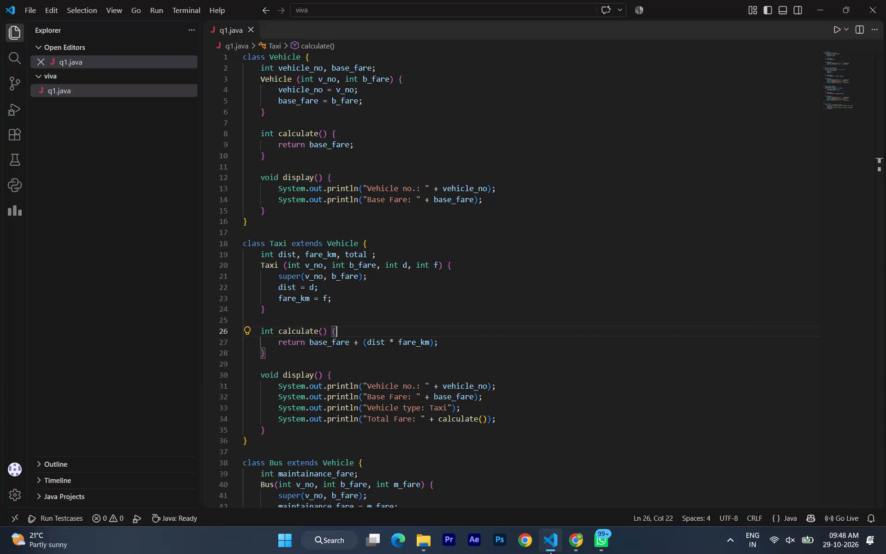
click(418, 545)
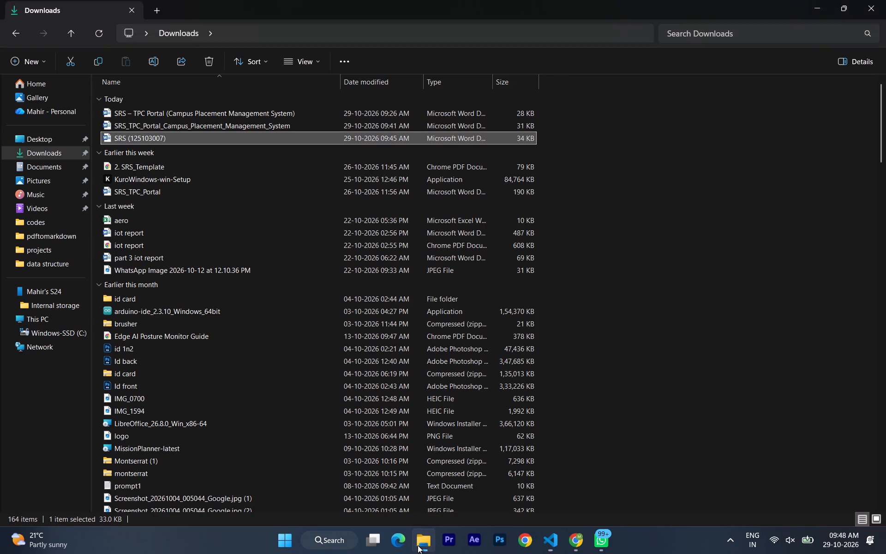
double_click(230, 133)
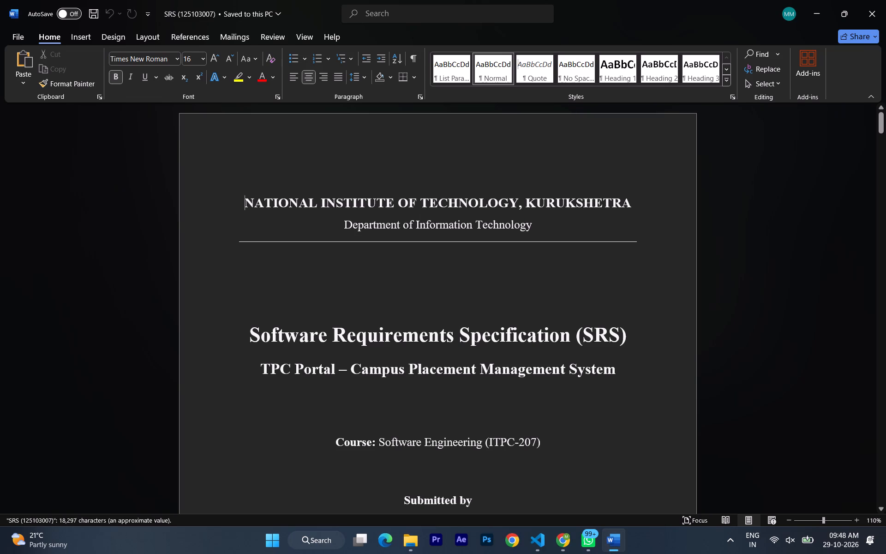
Change the department on the cover page to read Department of Computer Engineering and save the document.
drag(532, 227, 423, 221)
text(Computer)
key(space)
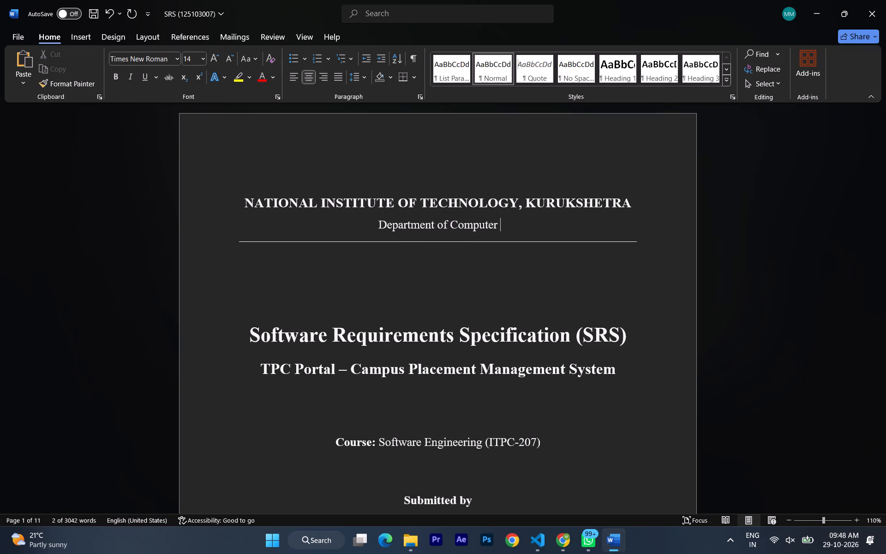
text(Engineering)
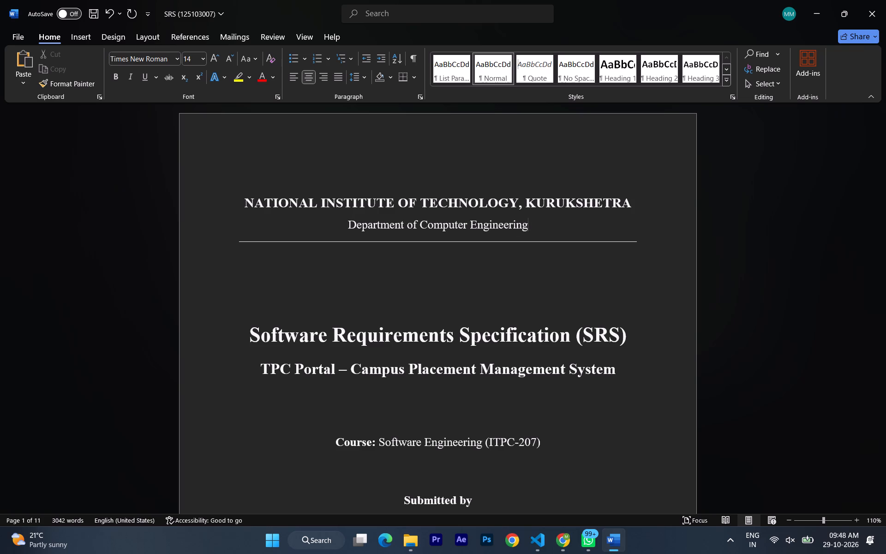
key(ctrl+s)
Remove the word Track from the first submitter's role on the cover page so it reads (AI Service).
scroll(593, 406, down, 1)
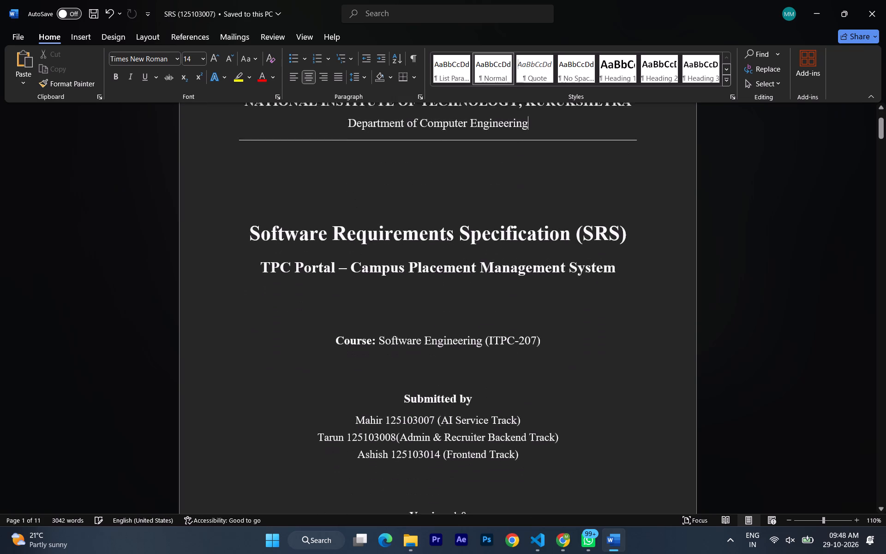
scroll(593, 406, down, 1)
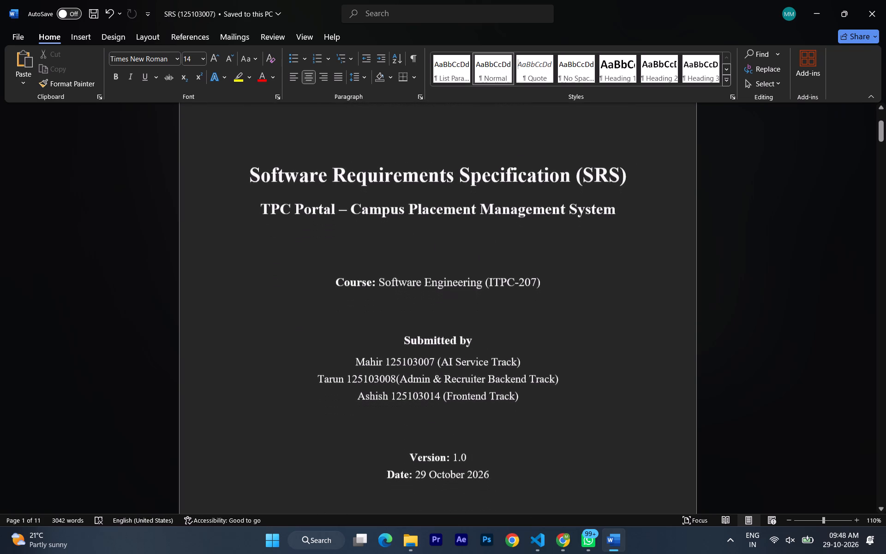
scroll(593, 406, down, 1)
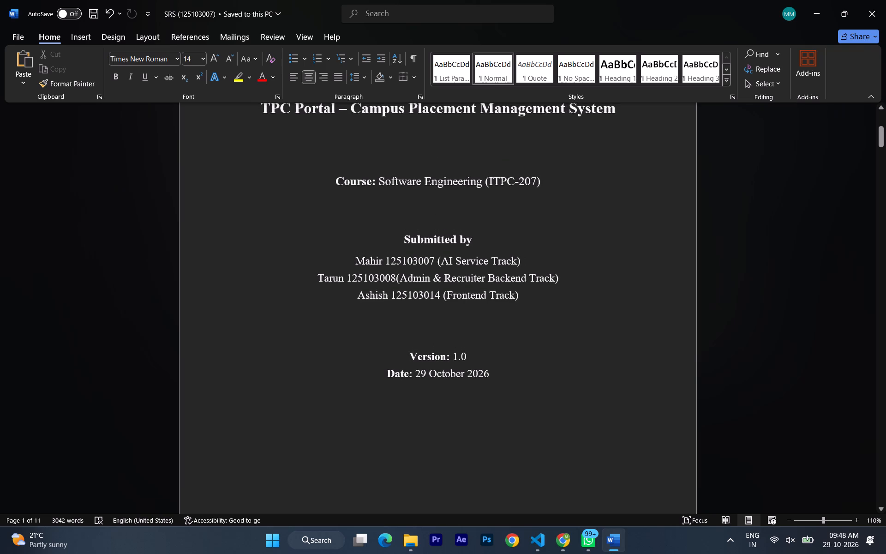
scroll(536, 326, down, 2)
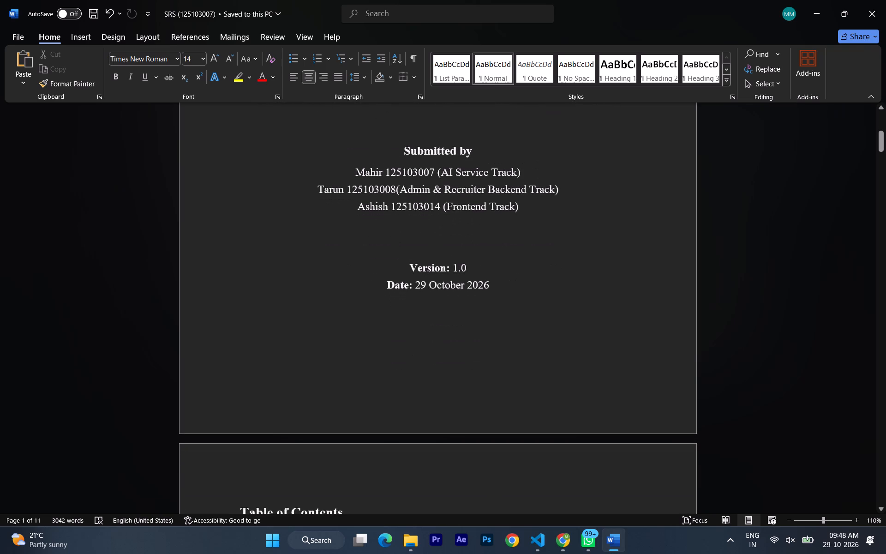
click(516, 170)
key(BackSpace)
key(BackSpace)
key(BackSpace)
key(BackSpace)
key(BackSpace)
key(BackSpace)
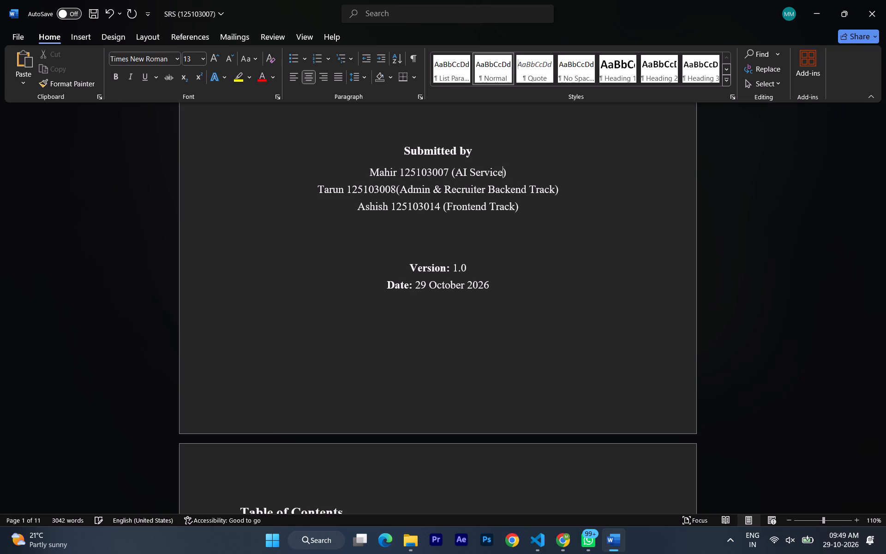
Shorten the second submitter's role on the cover page to (Admin & Recruiter Backend).
click(557, 188)
key(BackSpace)
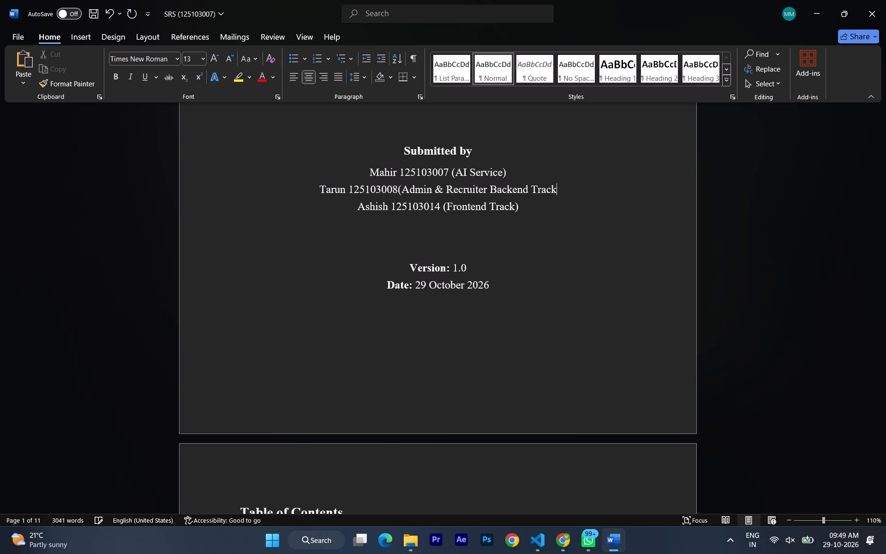
key(BackSpace)
key(BackSpace)
key(BackSpace)
key(BackSpace)
key(BackSpace)
key(BackSpace)
key(shift+parenright)
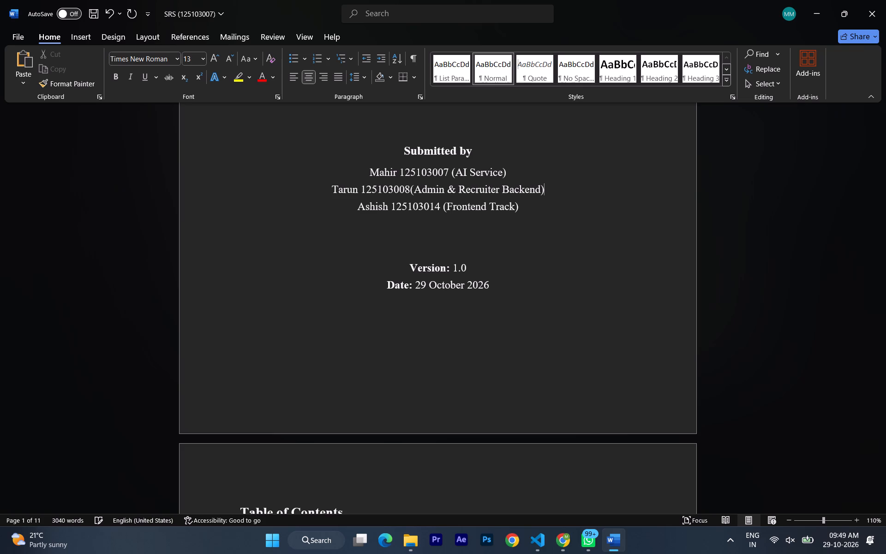
Remove the word Track from the third submitter's role so it reads (Frontend).
click(513, 205)
key(BackSpace)
key(BackSpace)
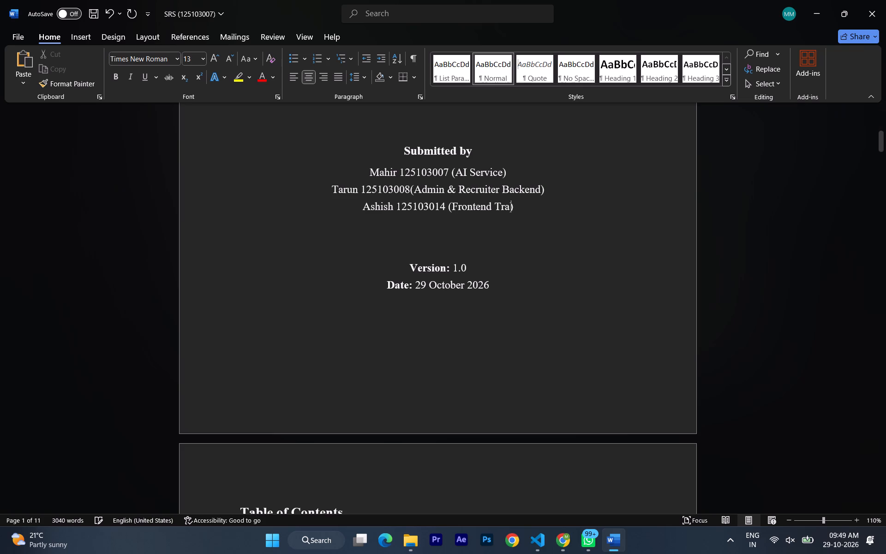
key(BackSpace)
key(BackSpace)
key(BackSpace)
key(BackSpace)
Review the rest of the SRS from the table of contents through the To Be Determined List.
scroll(544, 318, down, 2)
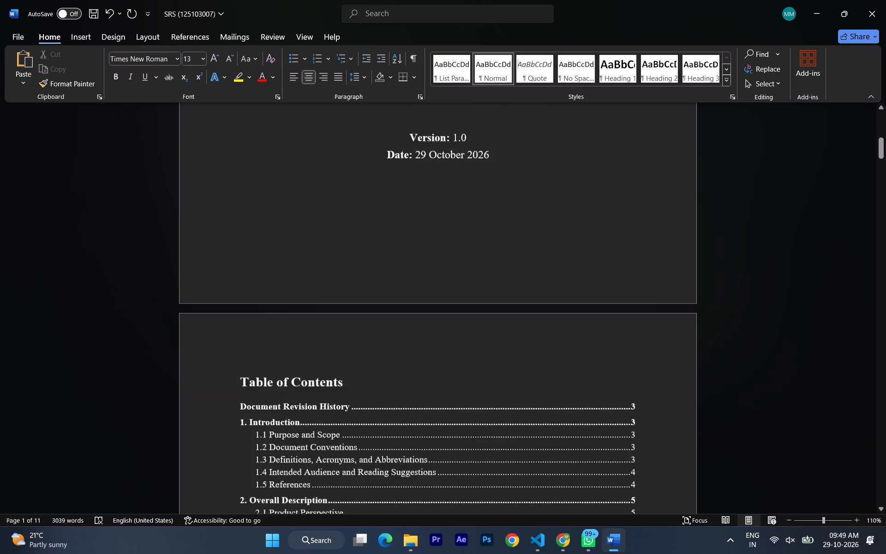
scroll(544, 318, down, 5)
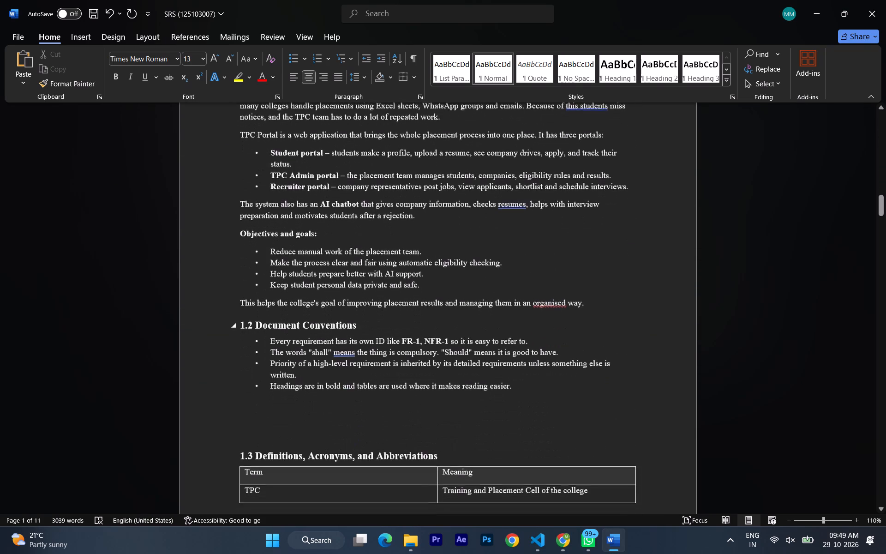
scroll(544, 318, down, 2)
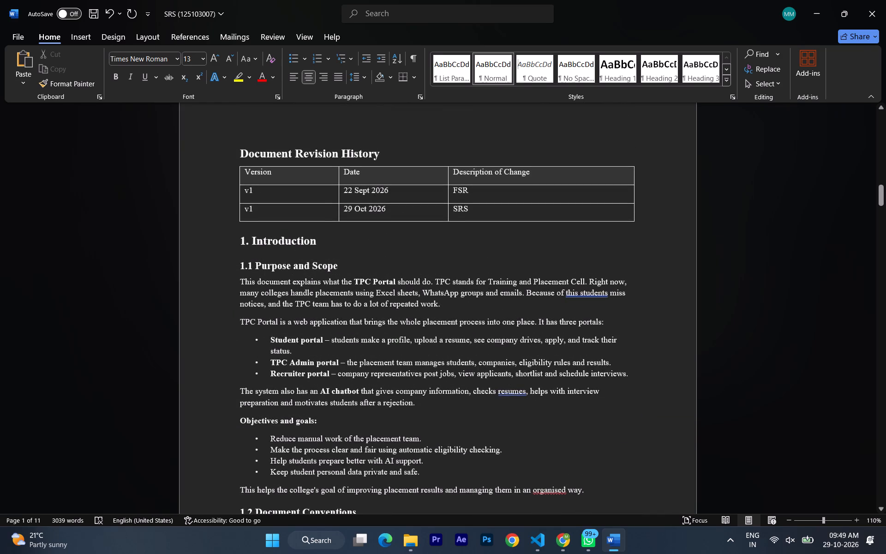
scroll(544, 318, down, 1)
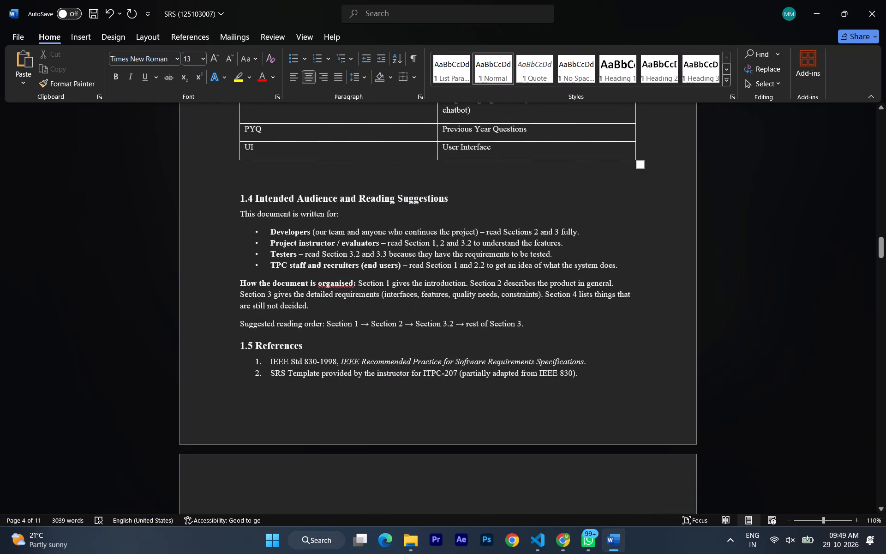
scroll(544, 318, down, 9)
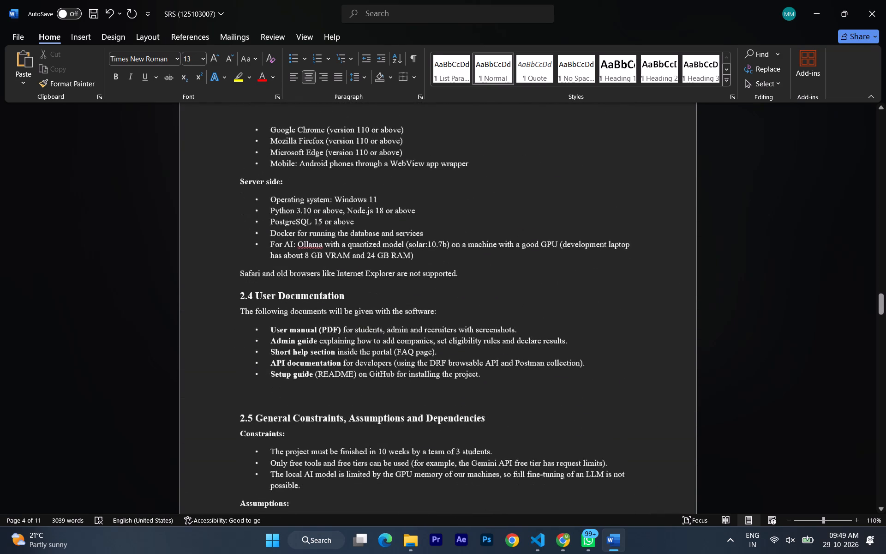
scroll(544, 318, down, 18)
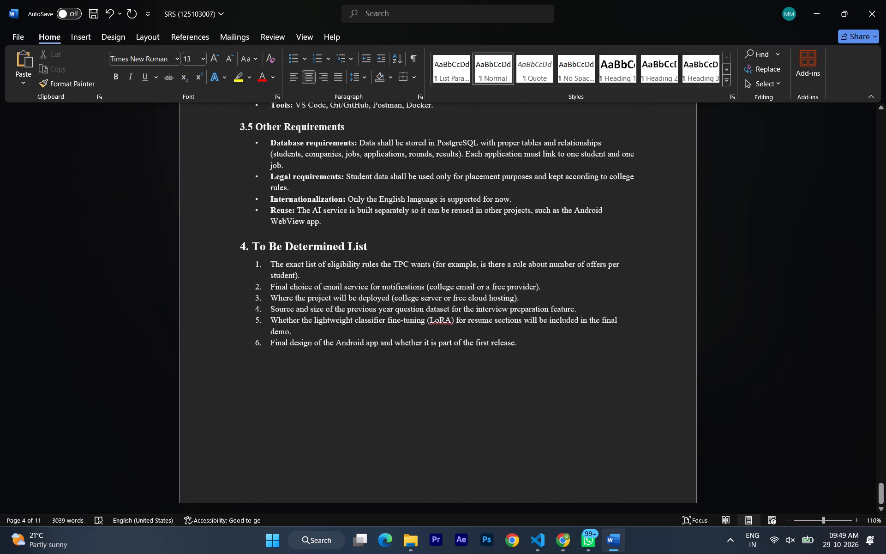
Save the SRS document with the shortened submitter roles.
key(ctrl+s)
Check the cover page once more, including the department, submitter roles, version and date.
scroll(544, 318, up, 12)
scroll(544, 318, up, 13)
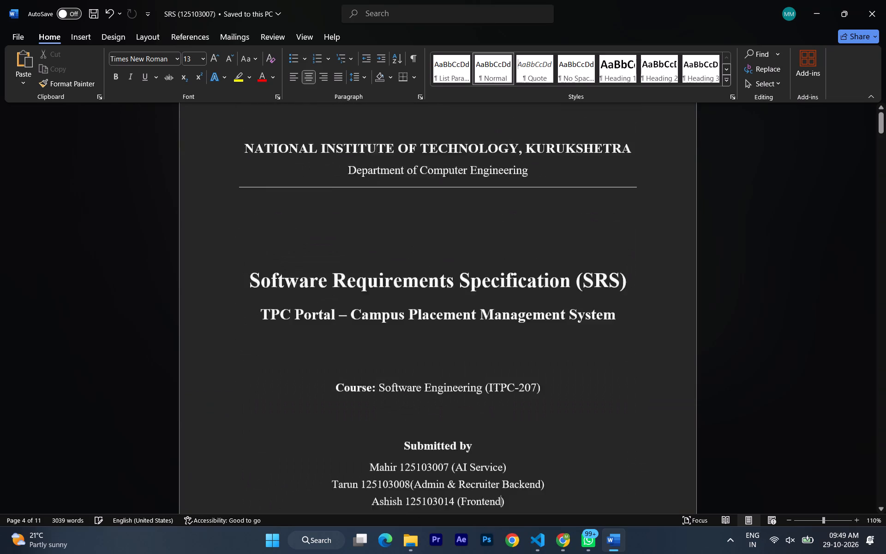
scroll(544, 318, up, 9)
scroll(544, 318, down, 1)
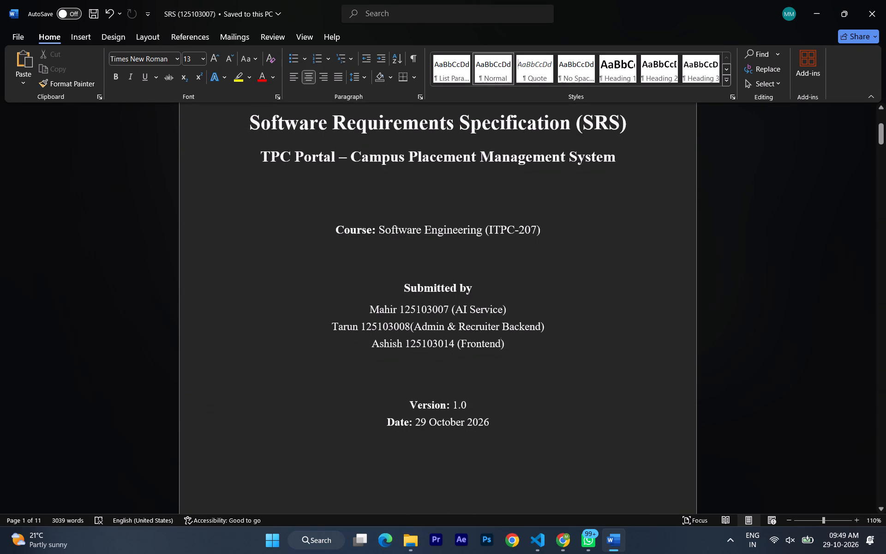
scroll(544, 318, down, 3)
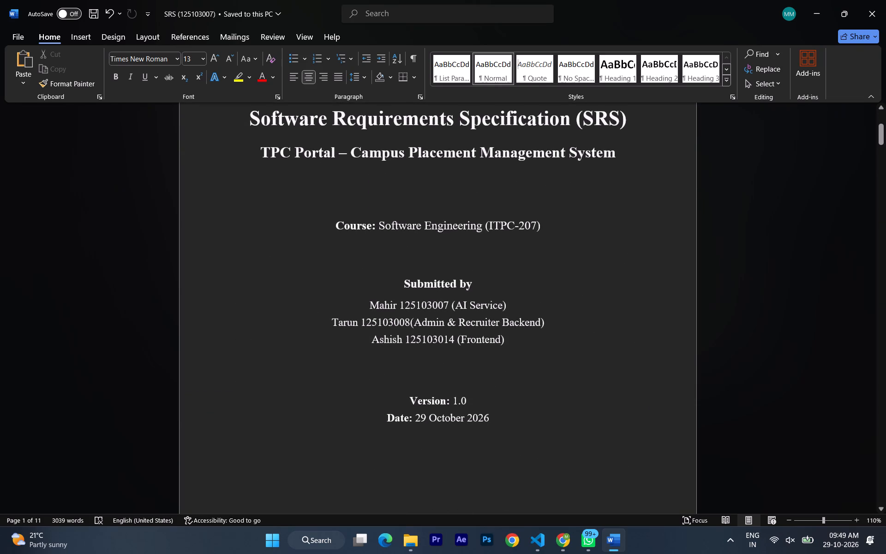
scroll(544, 318, down, 2)
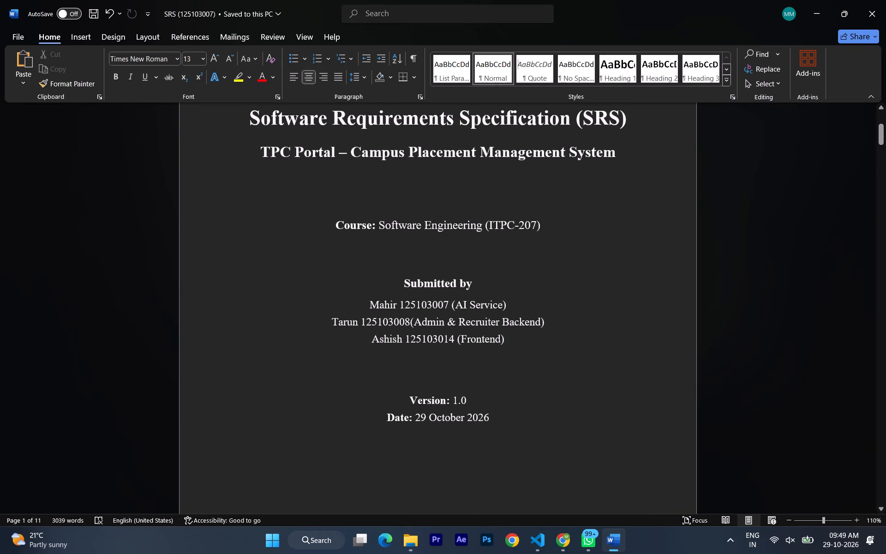
scroll(544, 318, down, 1)
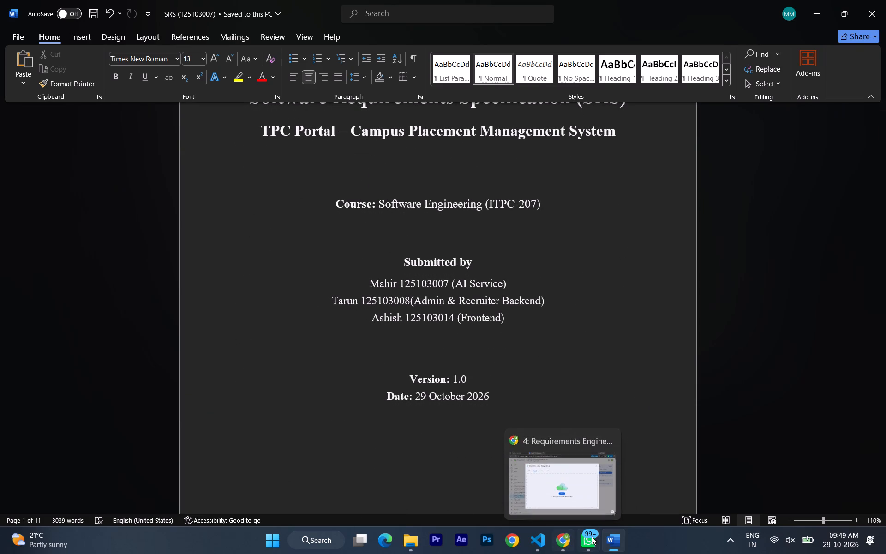
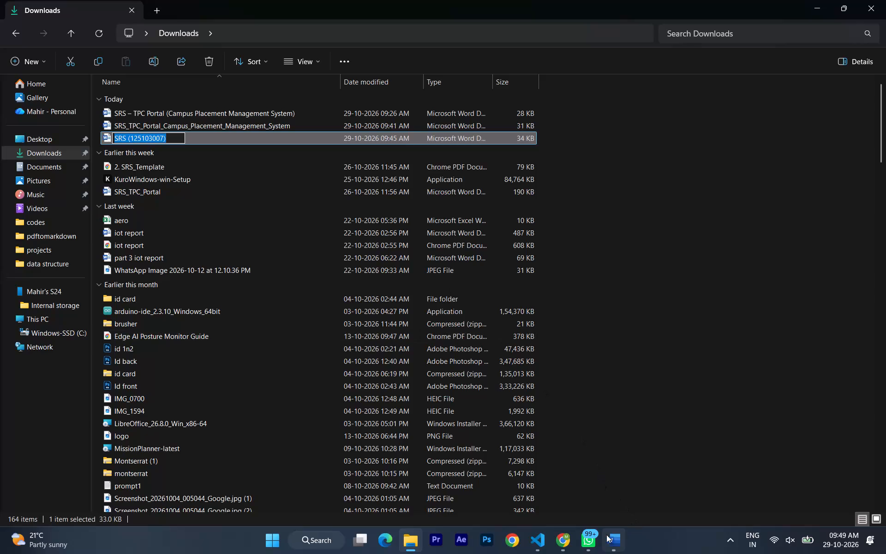
Switch to Word, save the SRS document once more and close it.
click(605, 536)
click(503, 216)
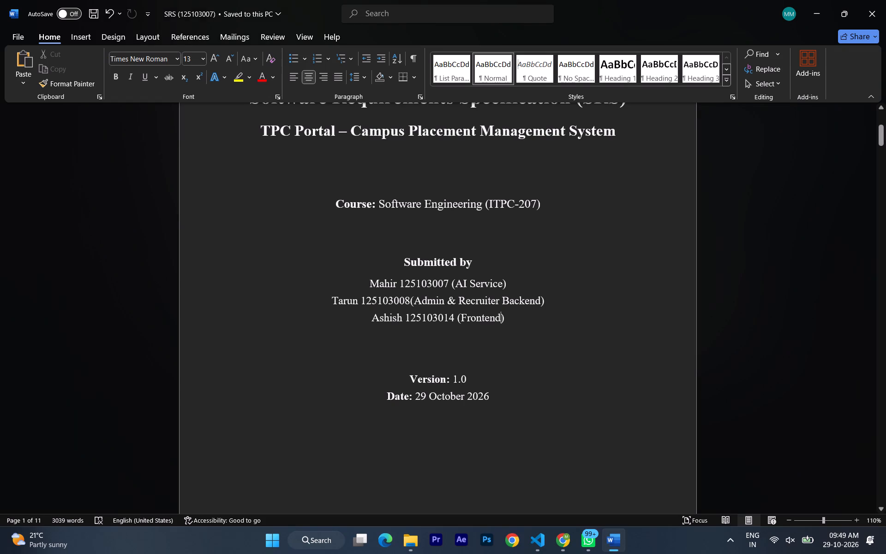
key(ctrl+s)
click(598, 253)
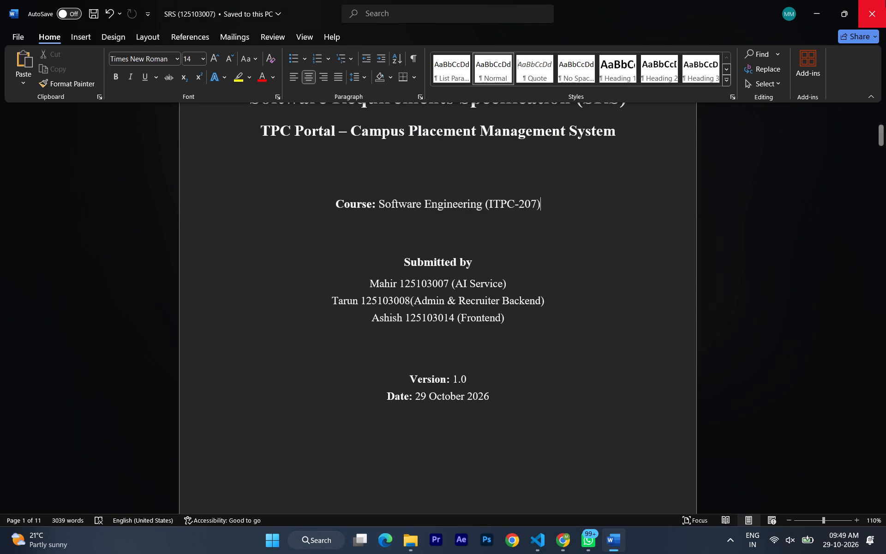
click(885, 0)
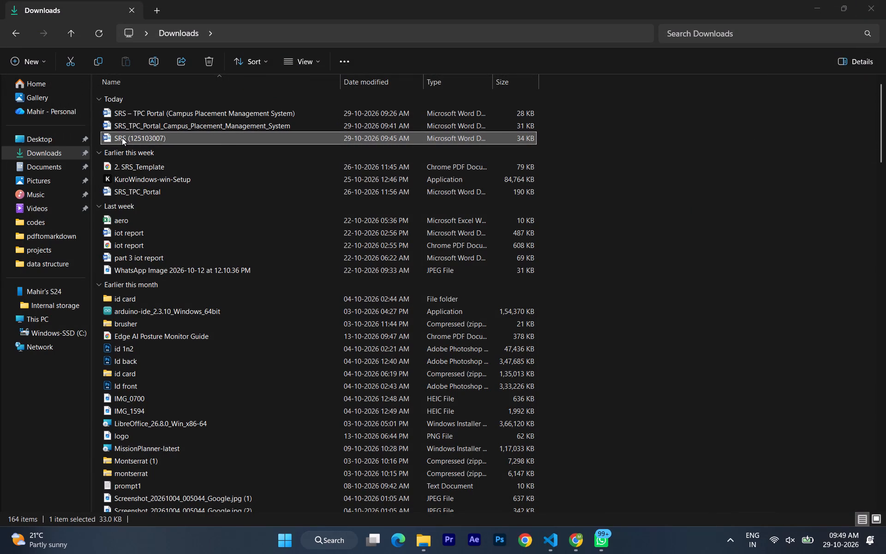
Bring the most recent SRS Word file from Downloads over to the browser for the Requirements Engineering assignment.
click(121, 138)
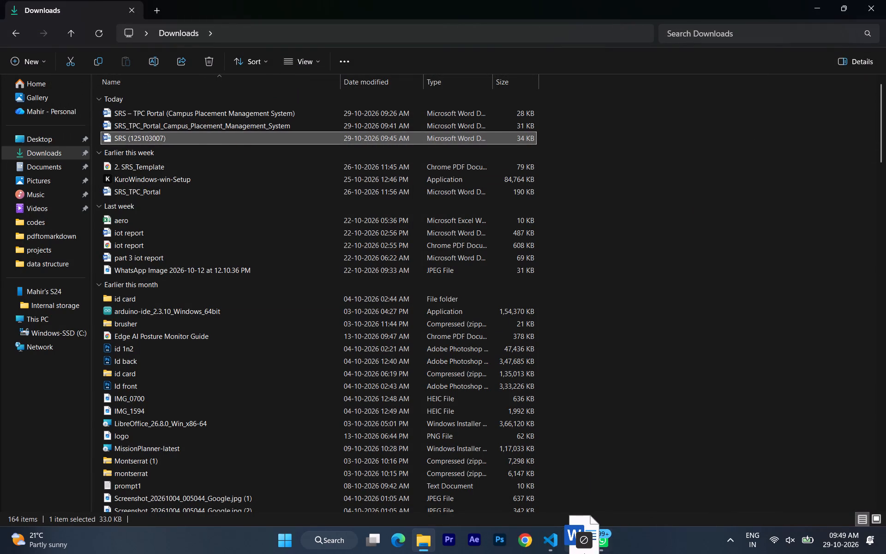
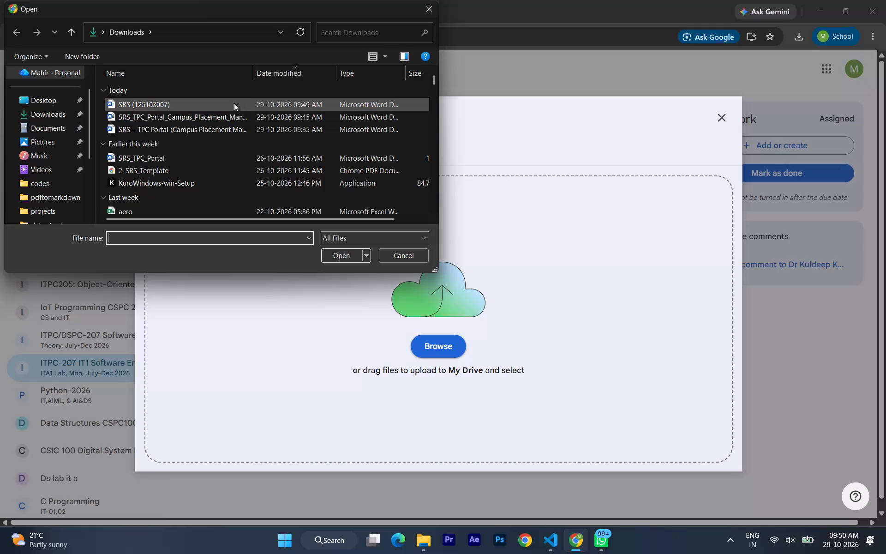
Attach the most recent SRS Word document from Downloads to the 4: Requirements Engineering assignment.
click(234, 103)
click(335, 252)
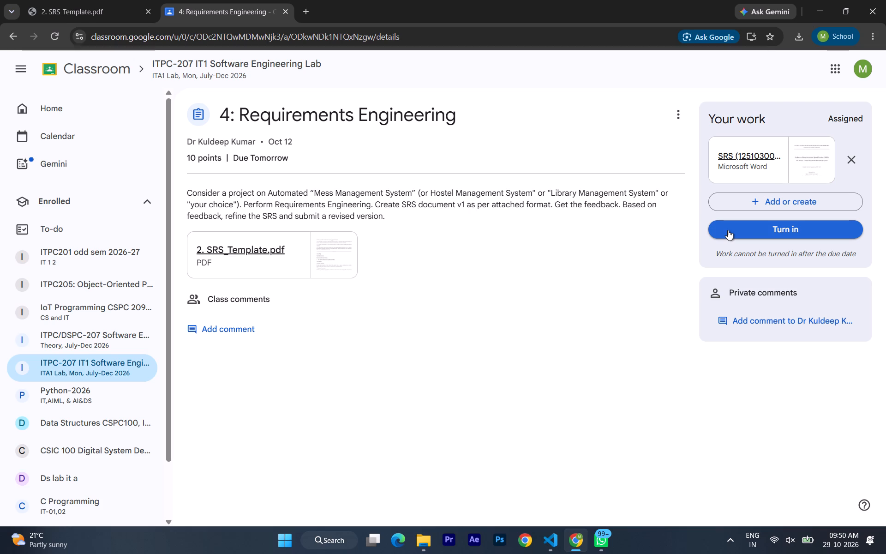
Turn in the attached SRS document for 4: Requirements Engineering, confirming the submission, and close the assignment page.
click(728, 230)
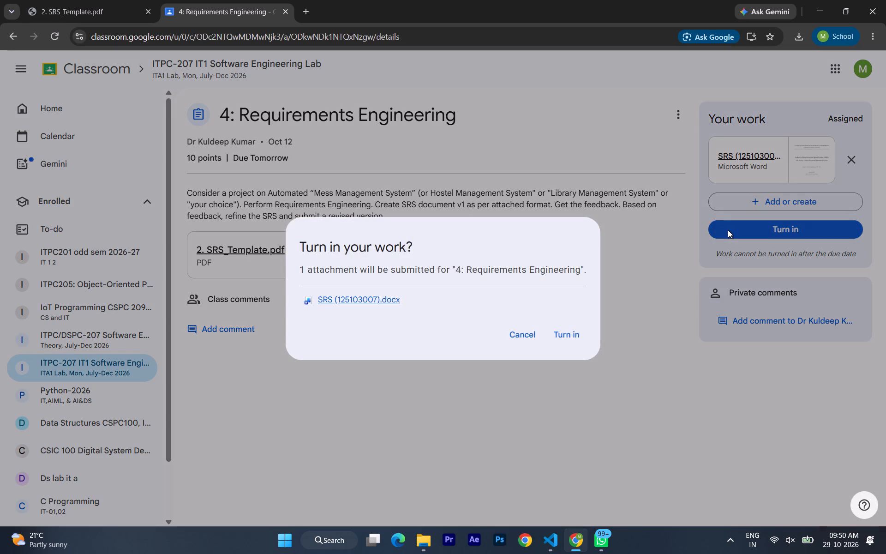
click(575, 336)
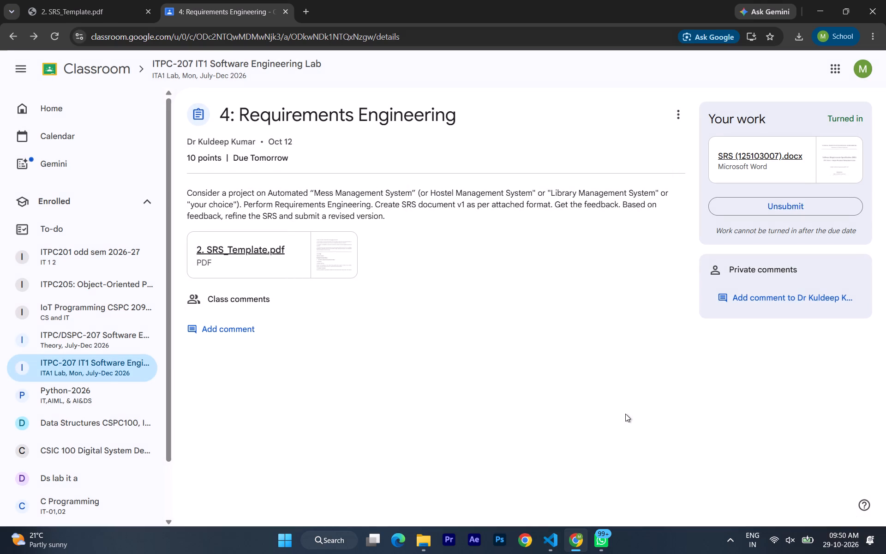
click(286, 12)
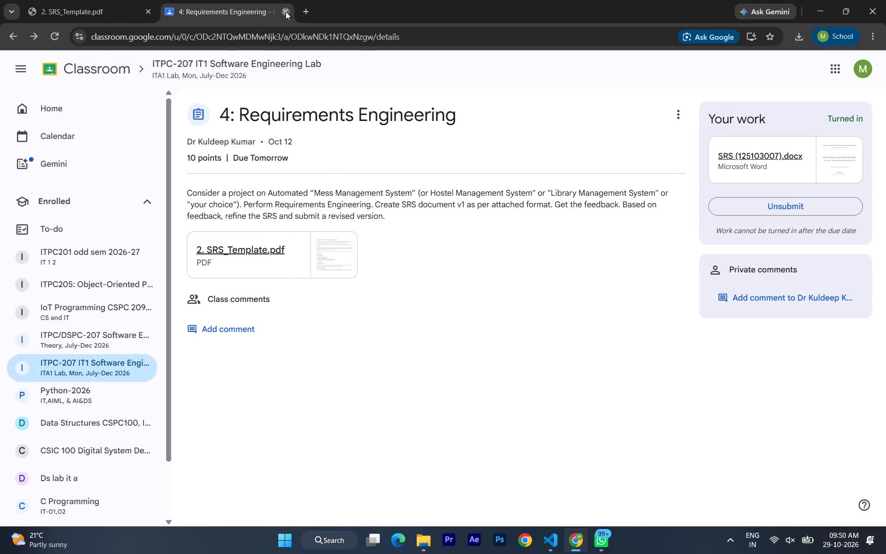
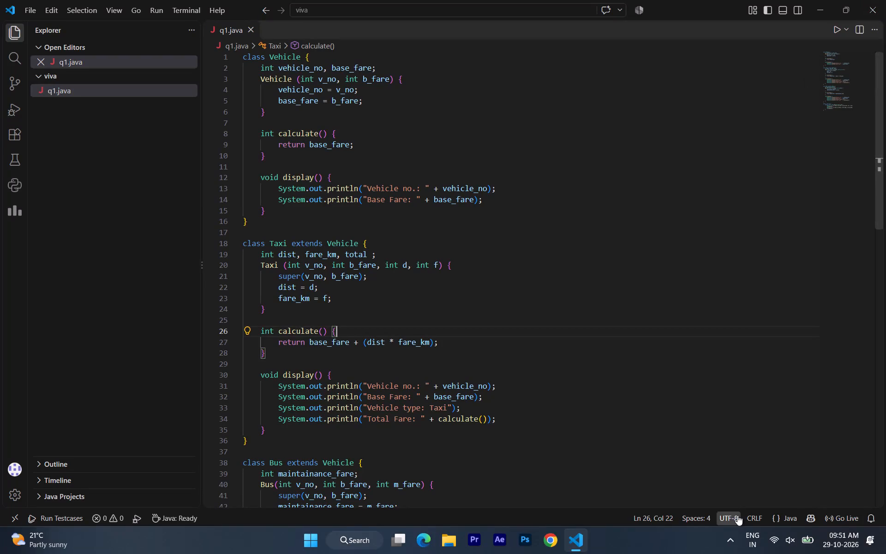
Show the hidden notification-area icons of the apps running in the background.
click(736, 542)
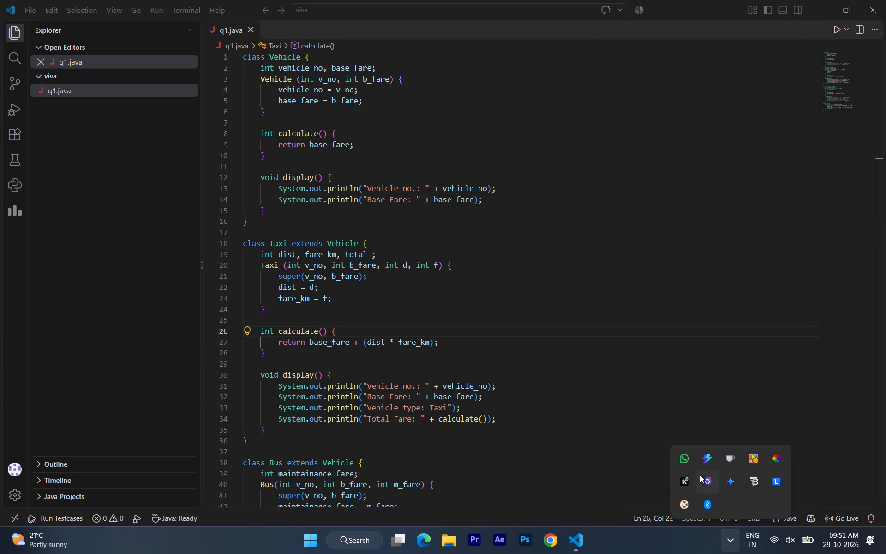